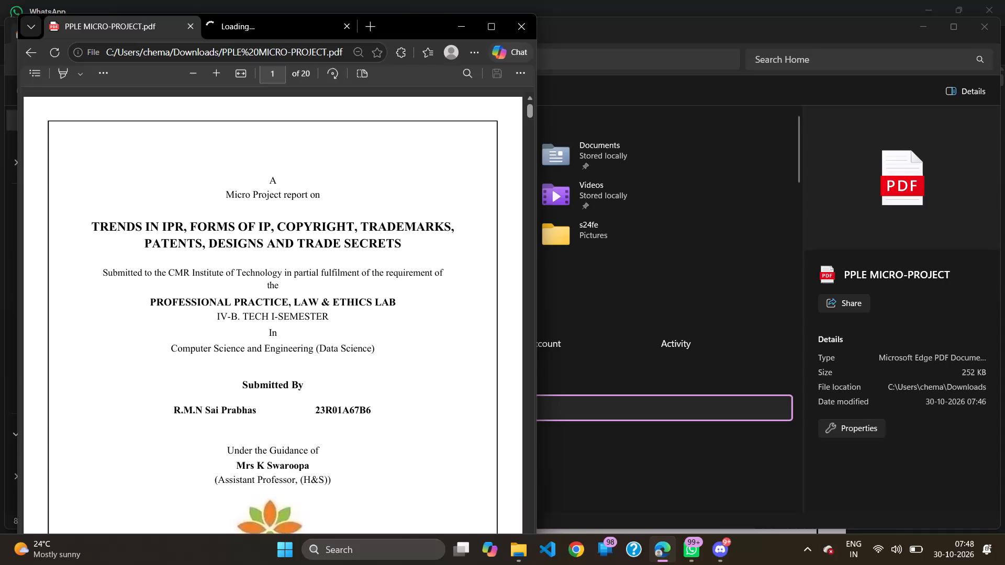
Close the extra loading browser tab and the File Explorer window, keeping PPLE MICRO-PROJECT.pdf open.
click(345, 22)
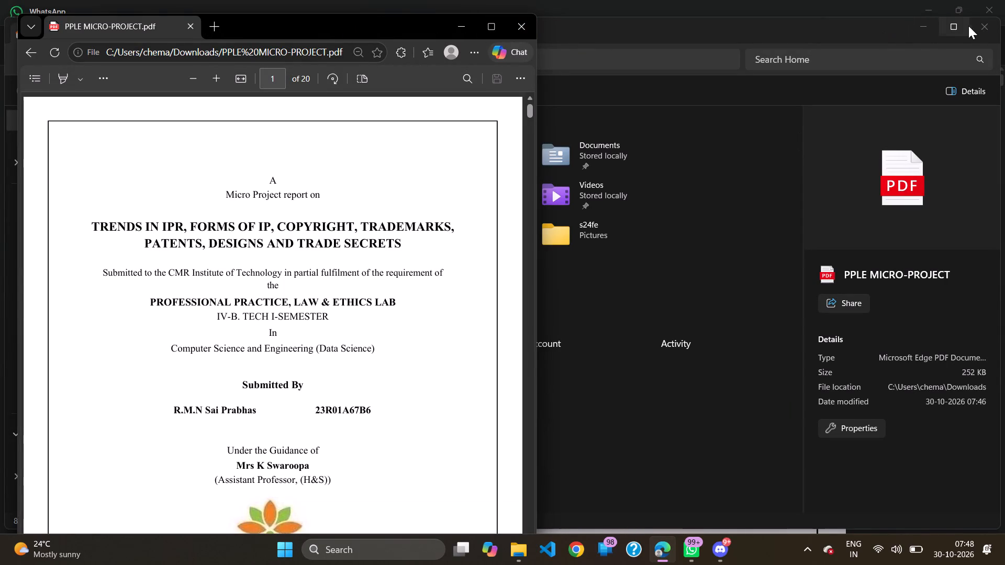
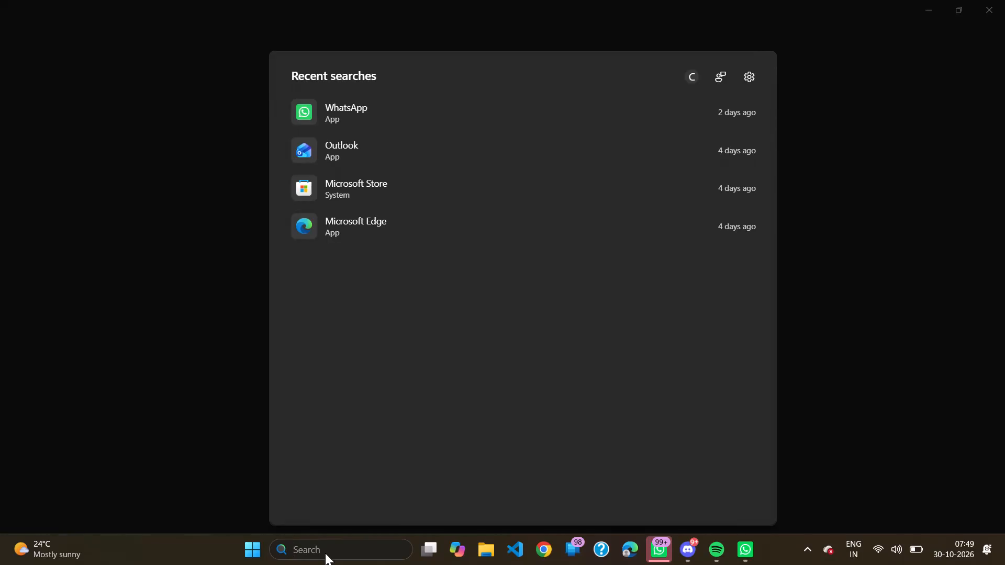
Search the computer for Microsoft Word and launch it.
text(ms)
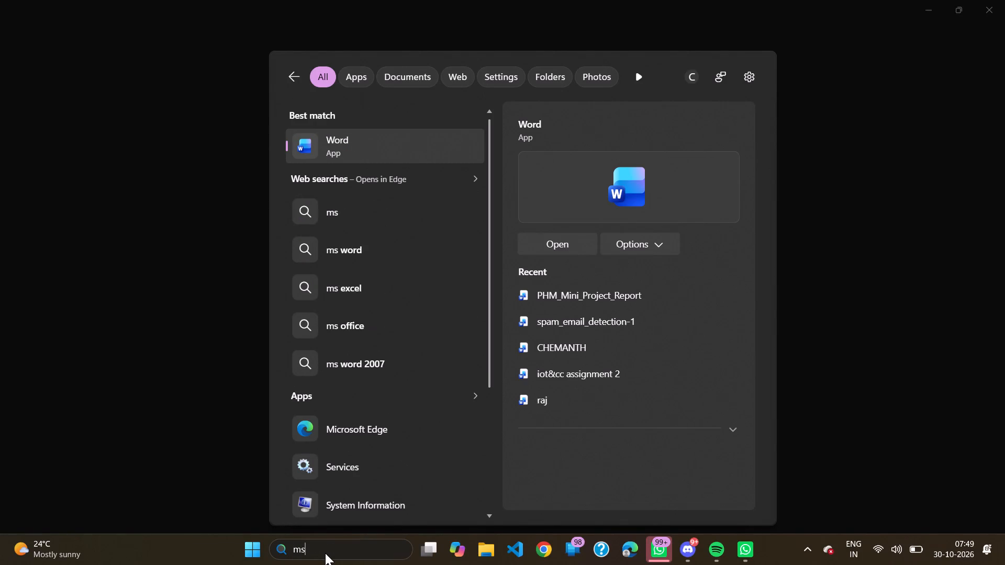
click(561, 243)
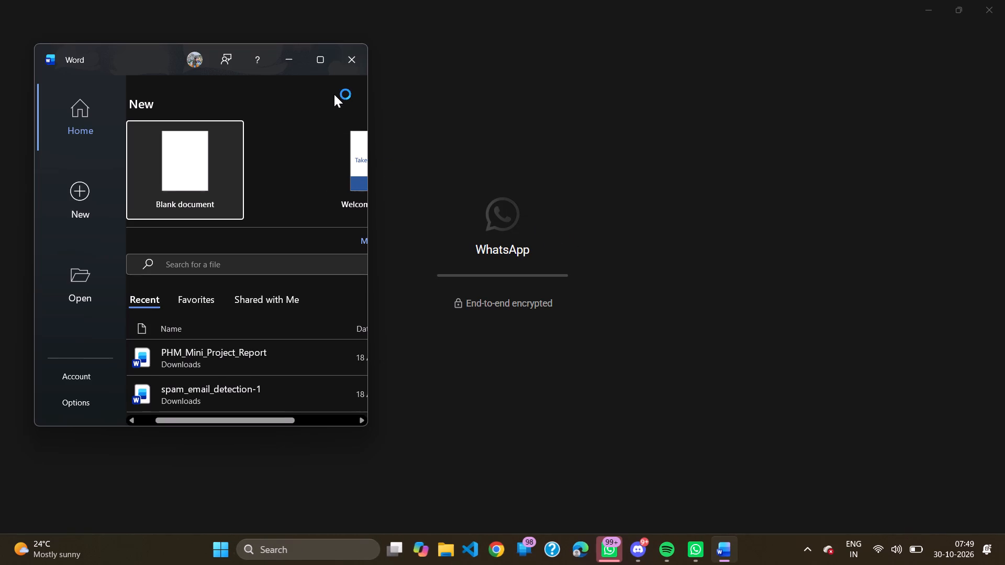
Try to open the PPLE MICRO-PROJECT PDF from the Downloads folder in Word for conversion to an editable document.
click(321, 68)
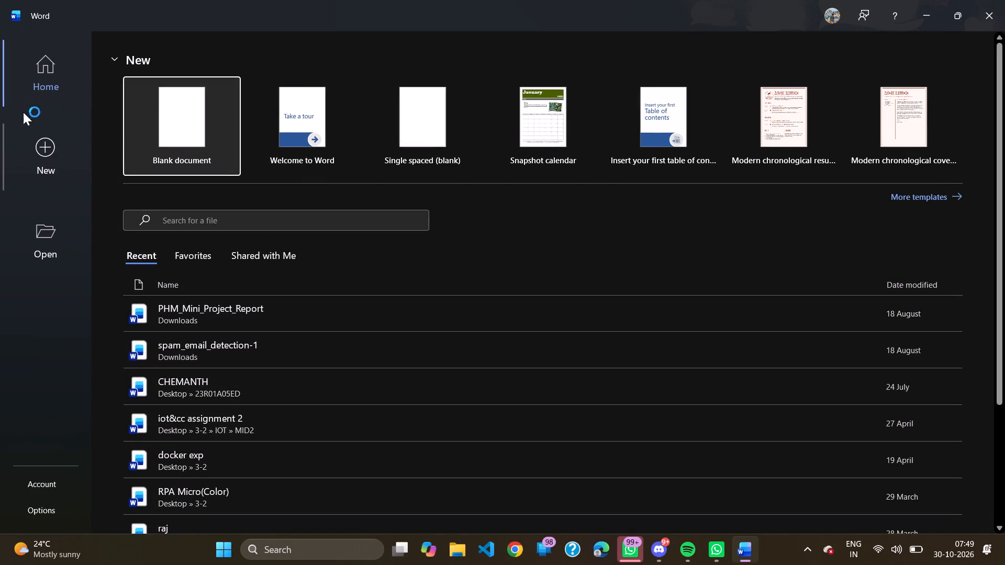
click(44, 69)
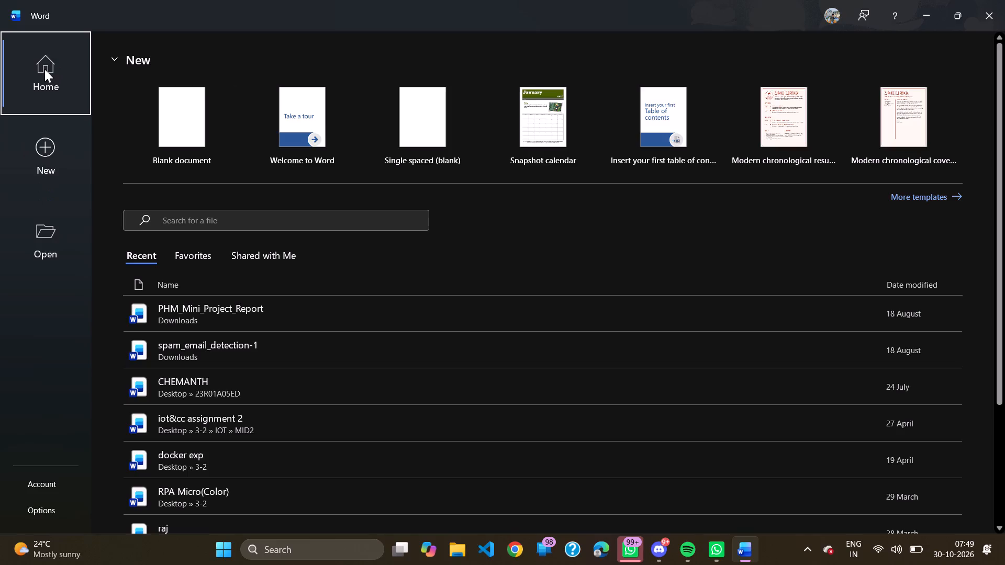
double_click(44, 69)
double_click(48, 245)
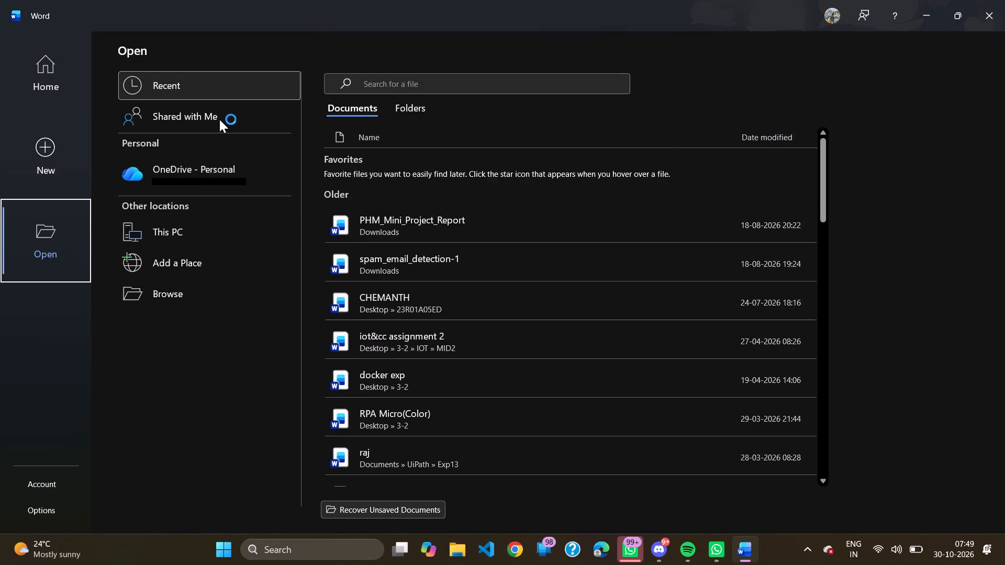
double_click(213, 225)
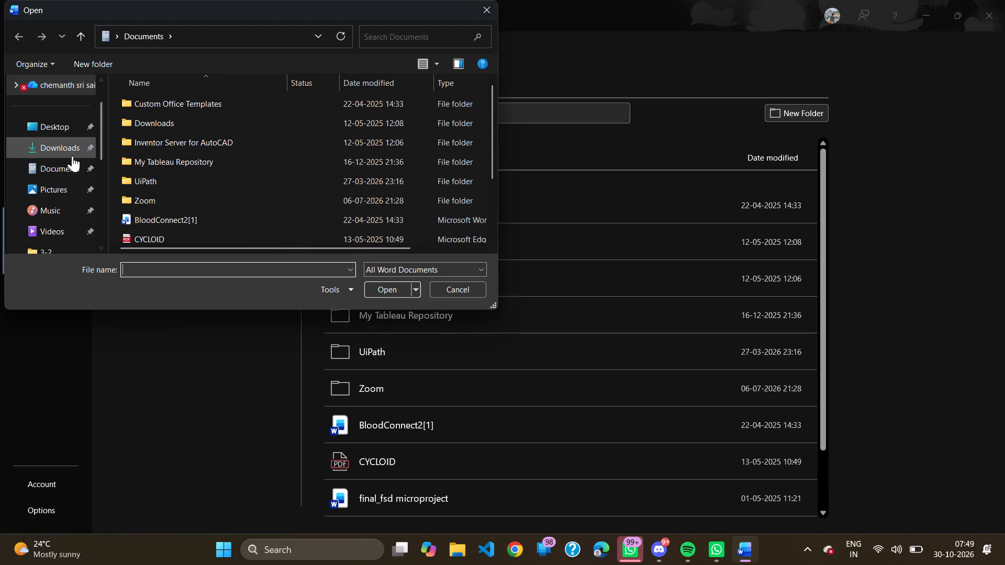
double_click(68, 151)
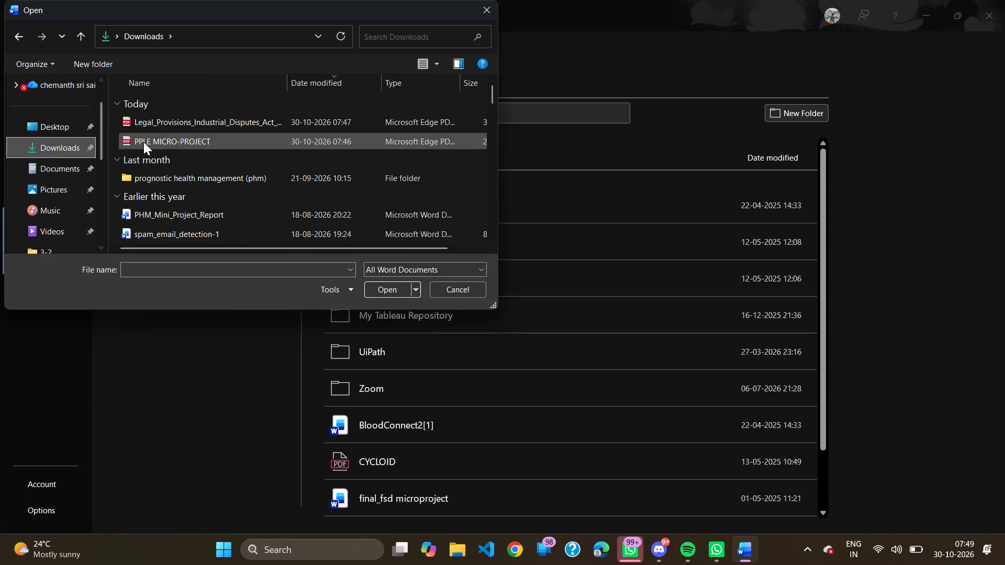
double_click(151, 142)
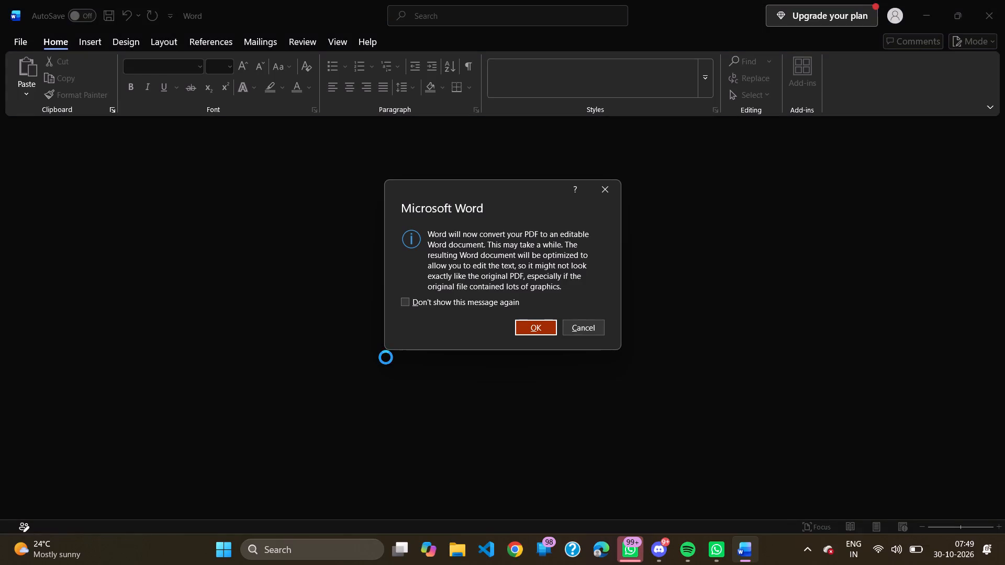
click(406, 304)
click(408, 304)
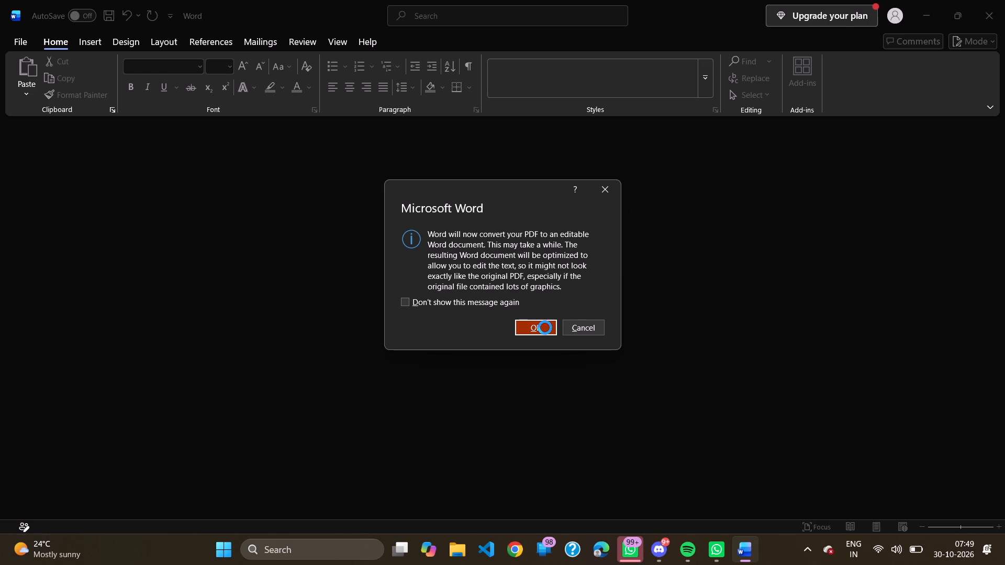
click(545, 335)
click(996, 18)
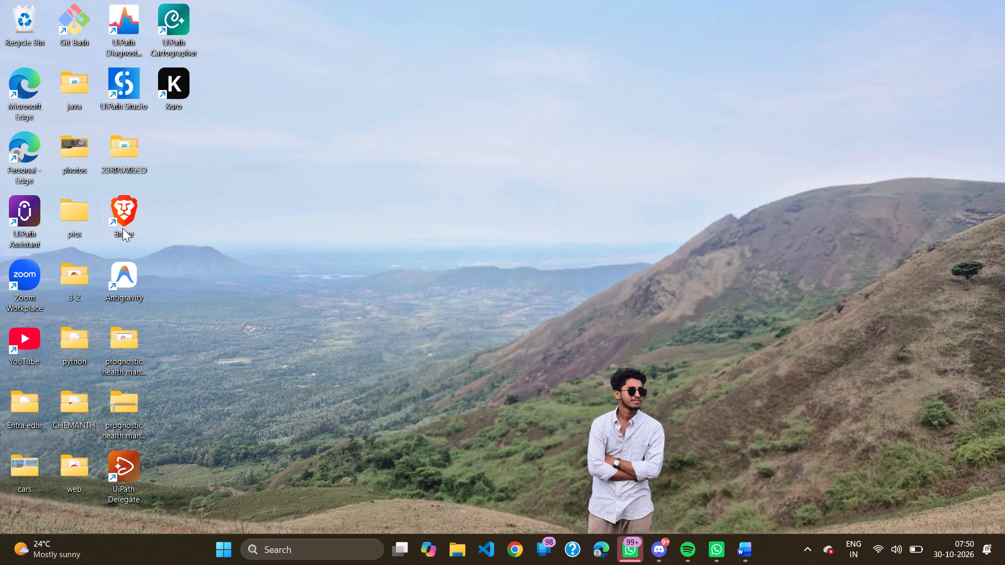
Switch to the Brave browser, search for "i love pdf" in a new tab and open the iLovePDF site.
double_click(125, 215)
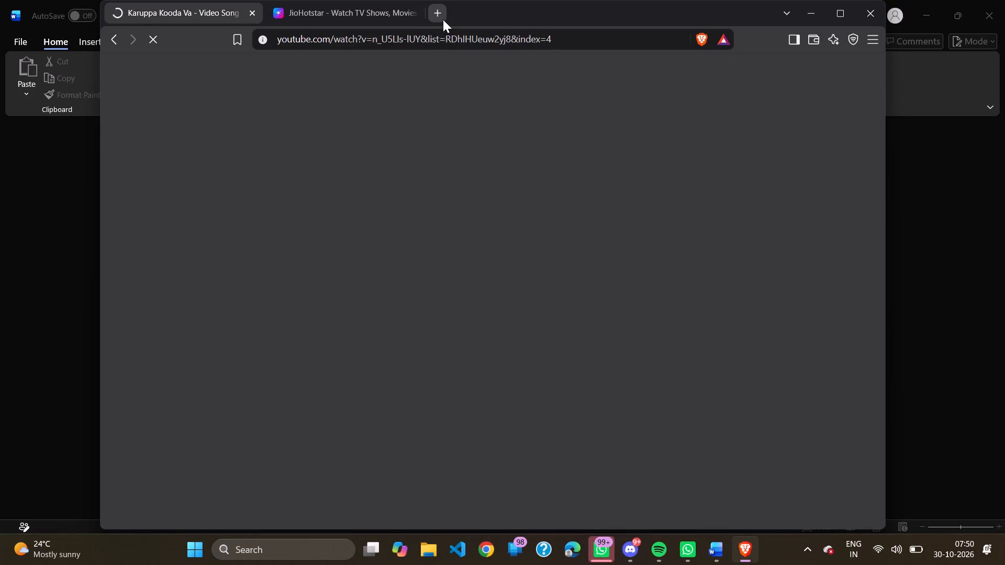
click(443, 19)
click(402, 46)
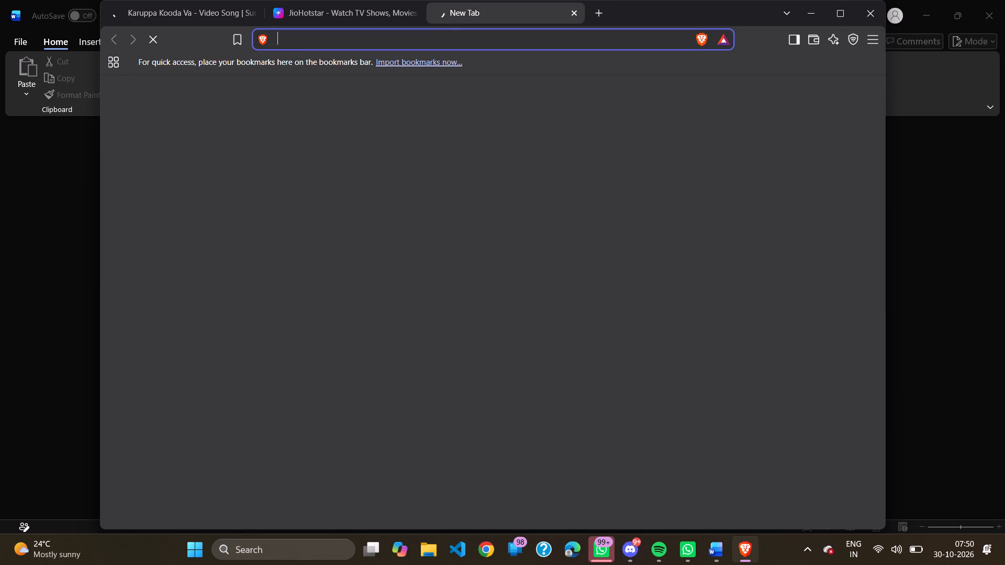
text(i love)
key(space)
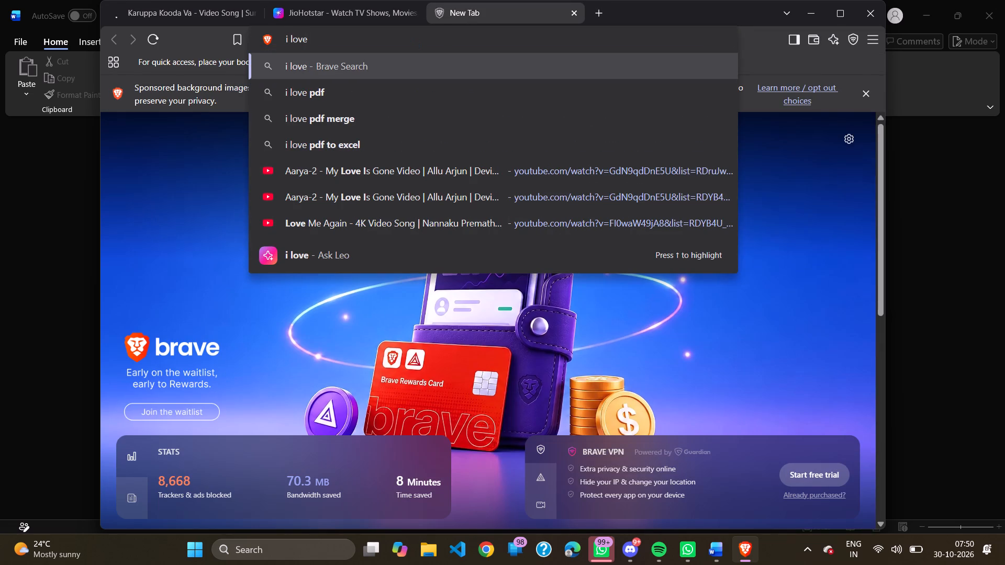
text(pdf)
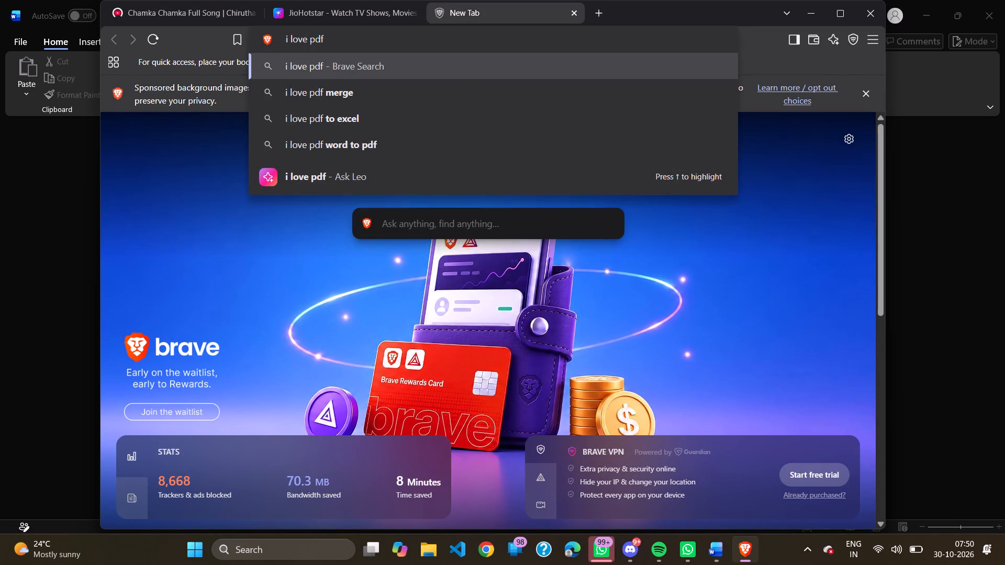
key(Return)
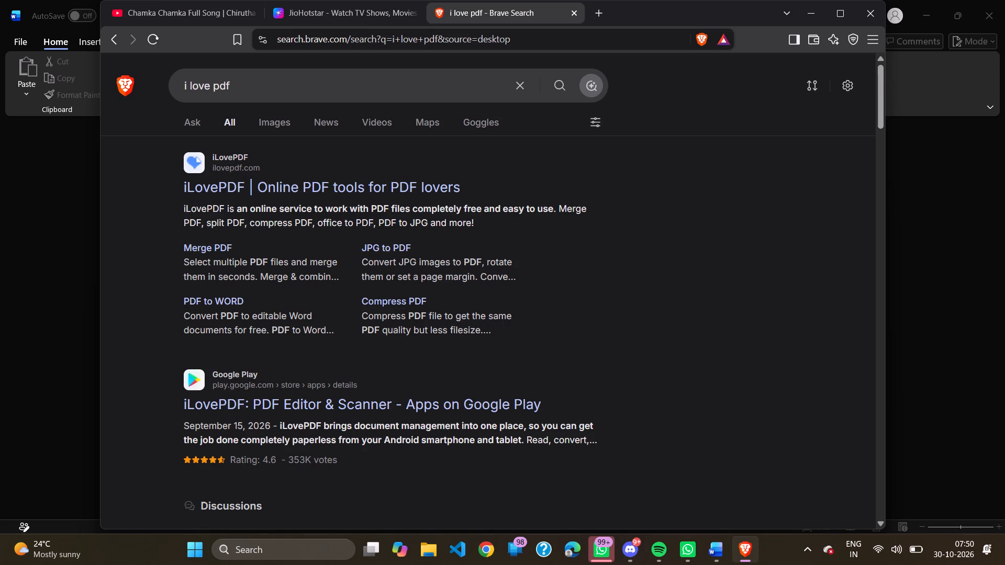
click(337, 179)
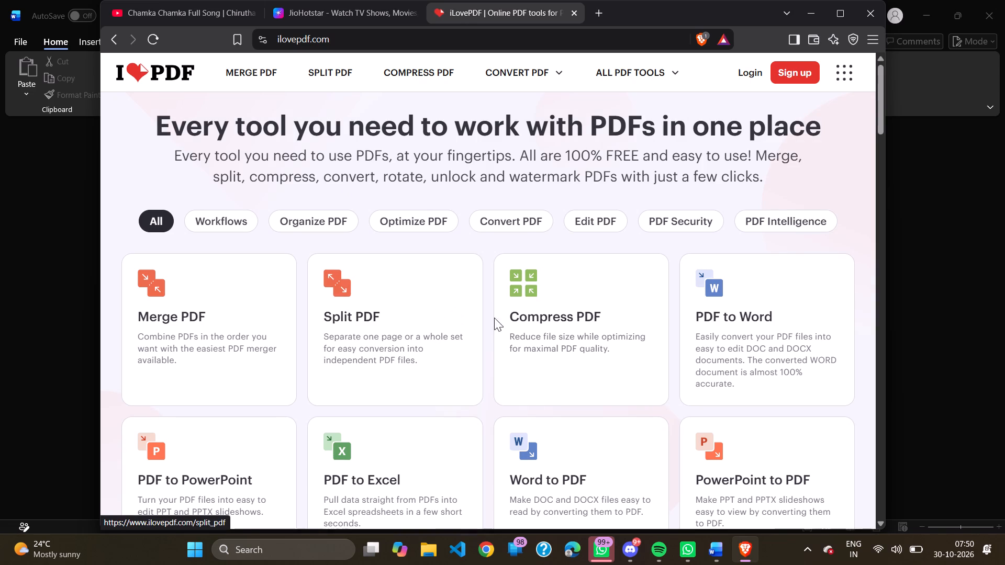
Convert the PPLE MICRO-PROJECT PDF from Downloads with iLovePDF's PDF to Word converter, using No OCR.
click(734, 302)
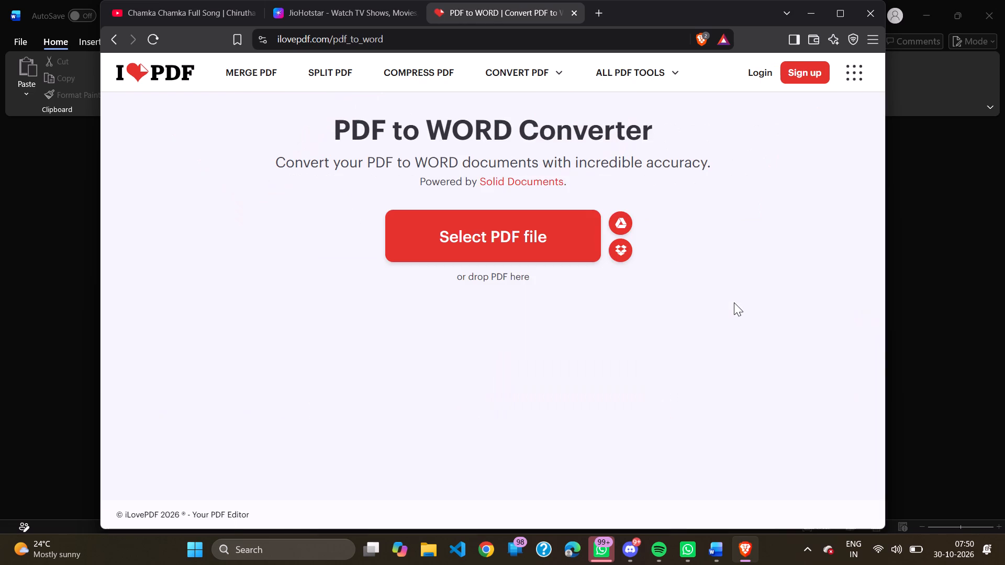
click(554, 251)
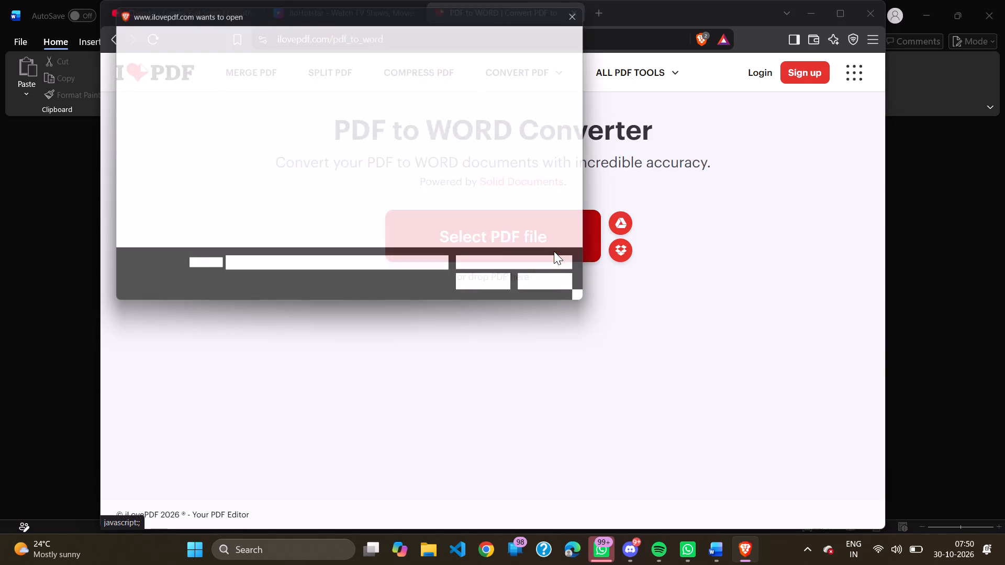
double_click(152, 151)
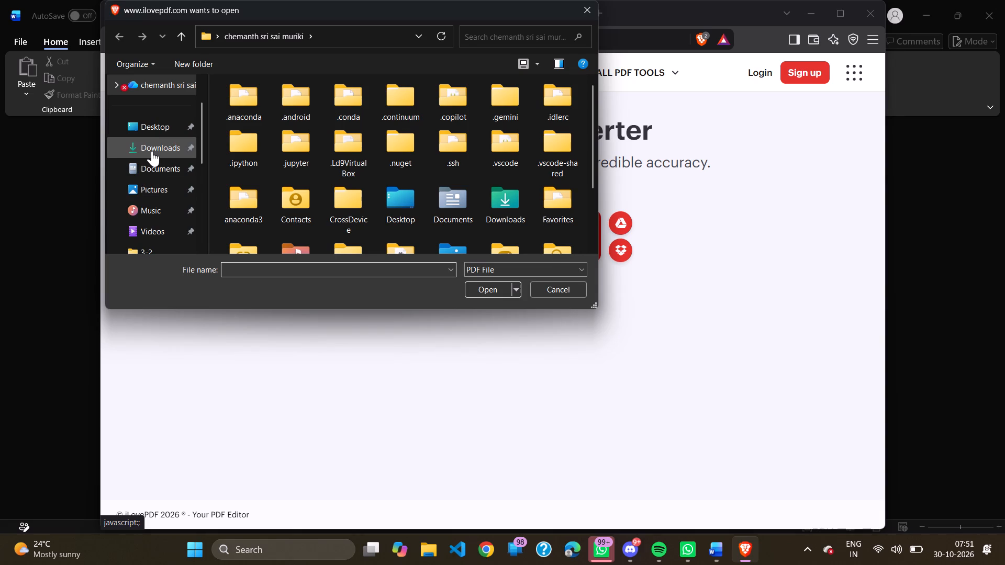
double_click(239, 137)
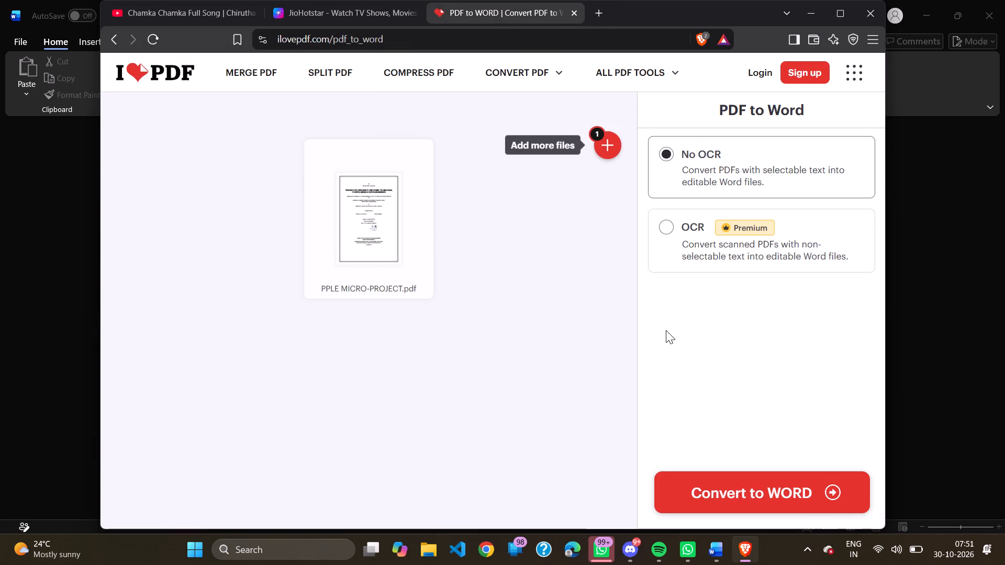
click(763, 484)
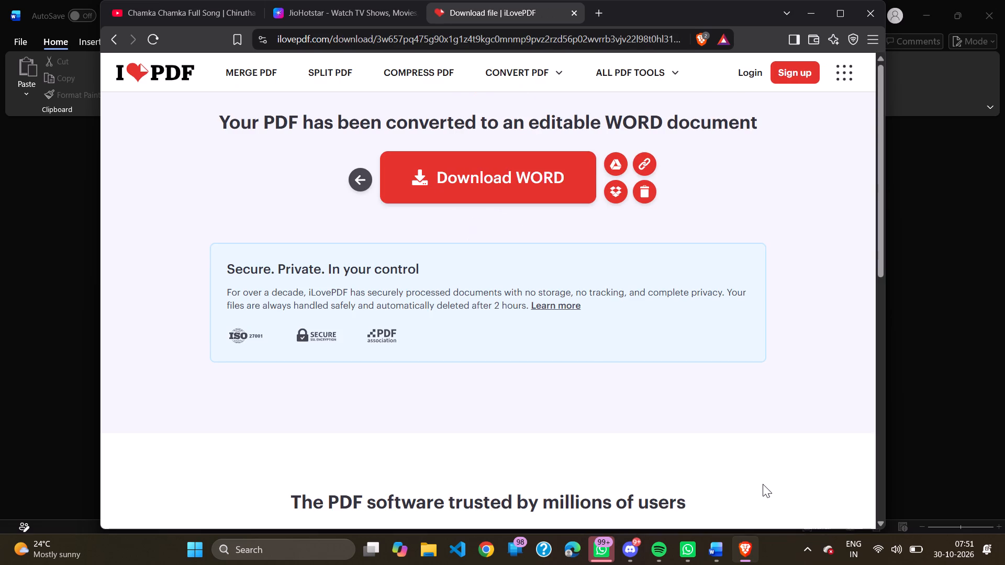
Download the converted Word document and save it in the Downloads folder as PPLE MICRO-PROJECT.
click(520, 182)
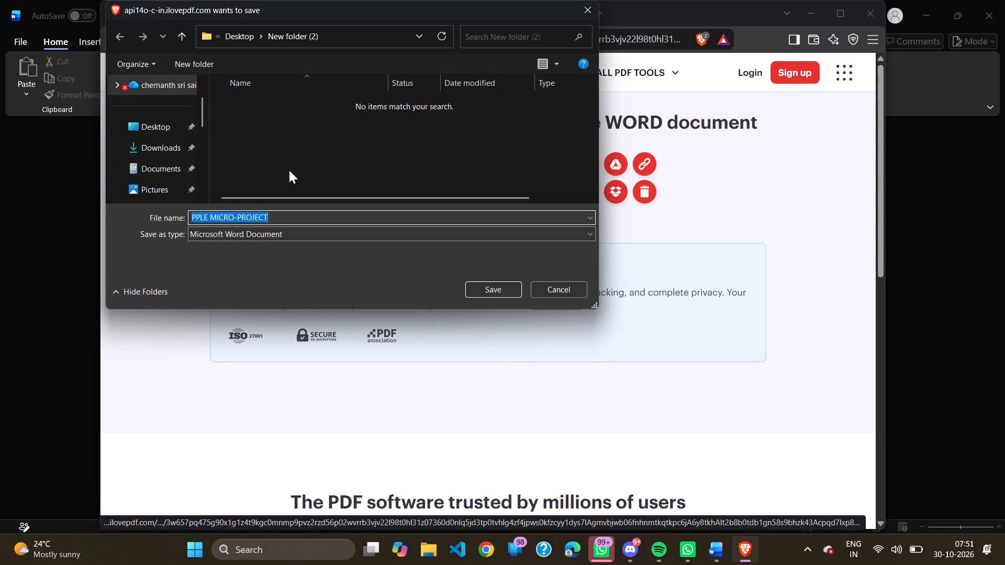
double_click(155, 142)
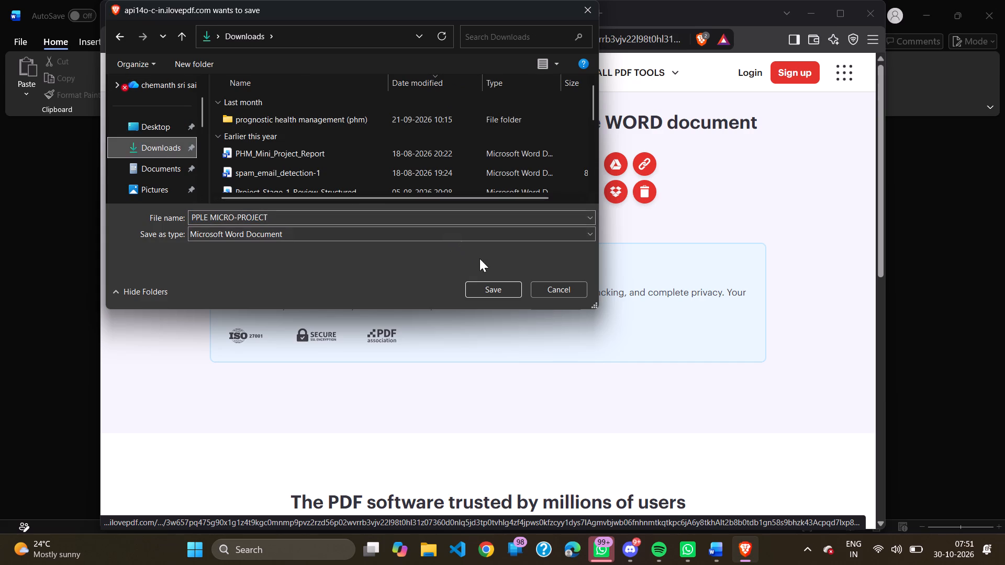
click(493, 291)
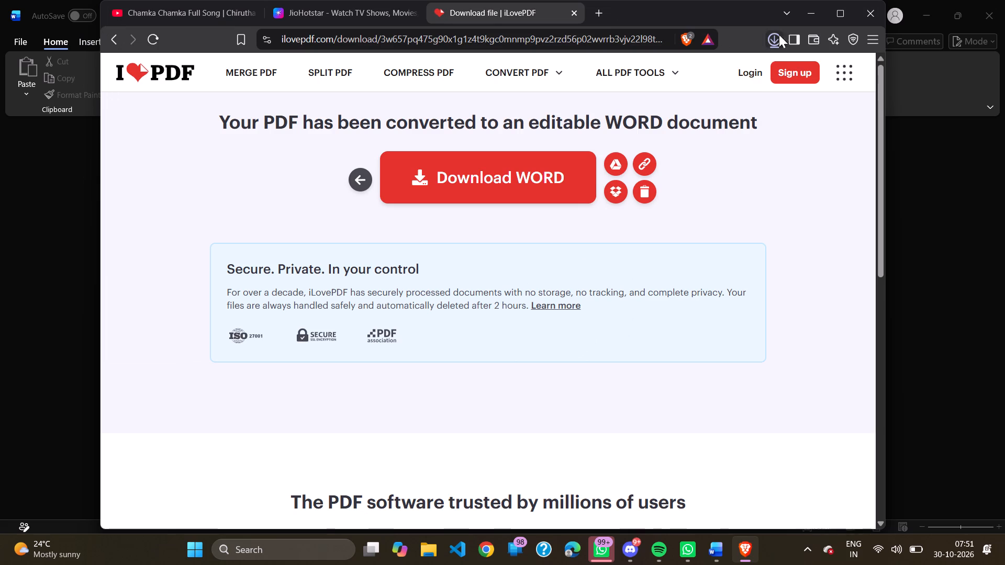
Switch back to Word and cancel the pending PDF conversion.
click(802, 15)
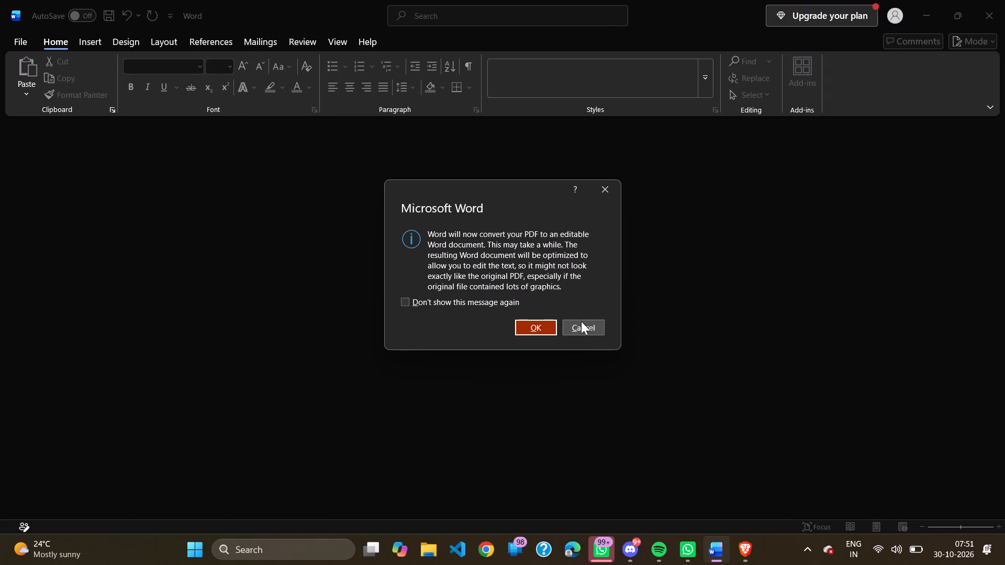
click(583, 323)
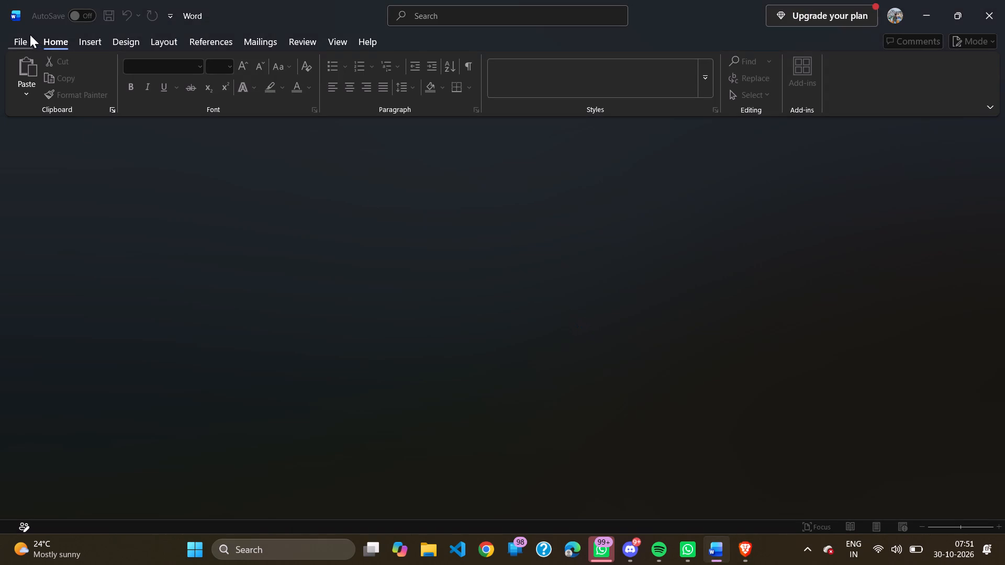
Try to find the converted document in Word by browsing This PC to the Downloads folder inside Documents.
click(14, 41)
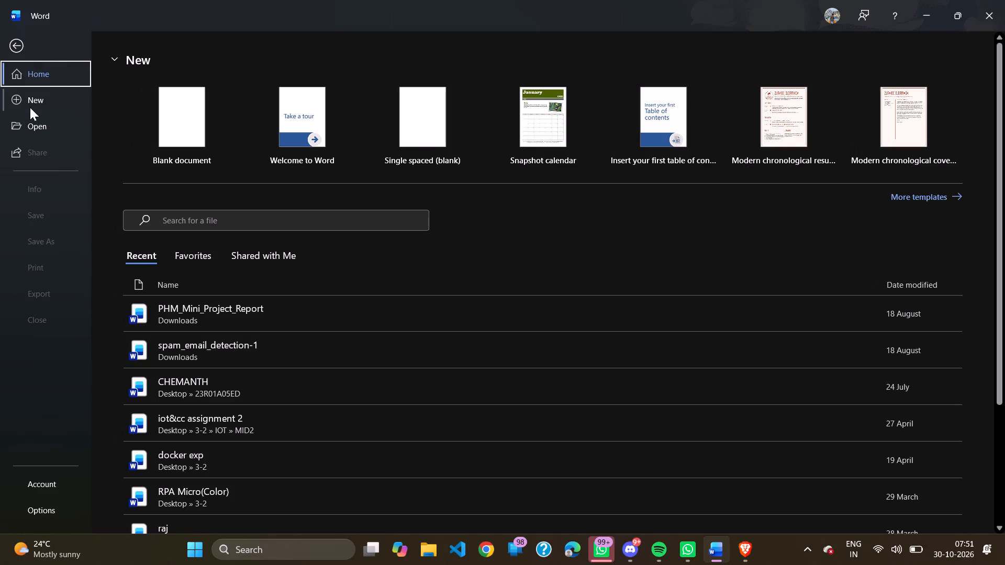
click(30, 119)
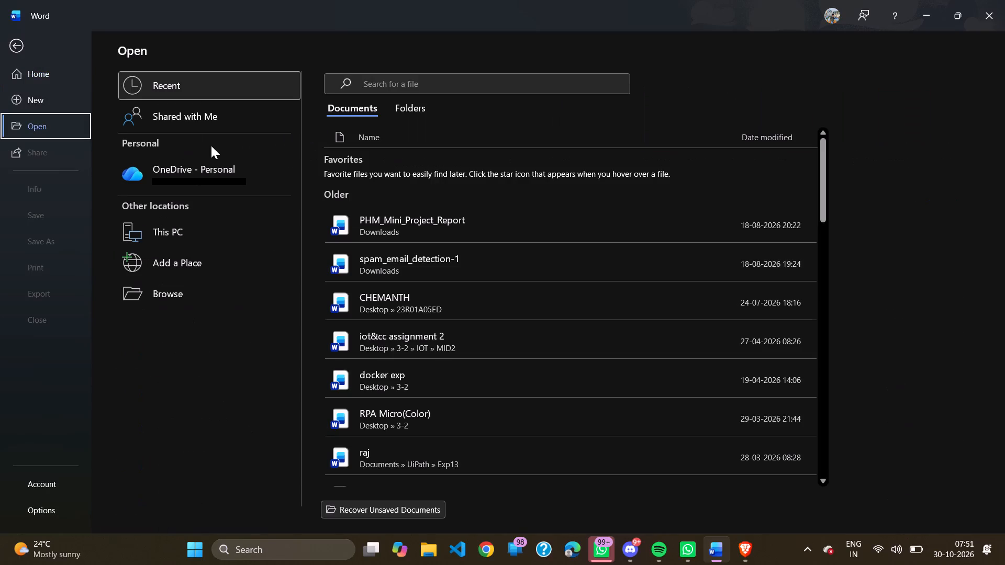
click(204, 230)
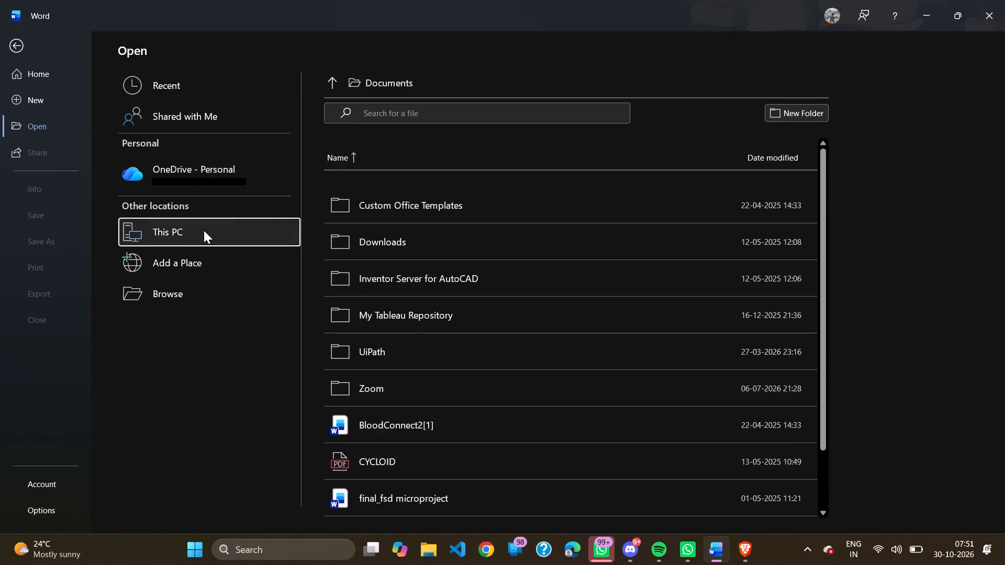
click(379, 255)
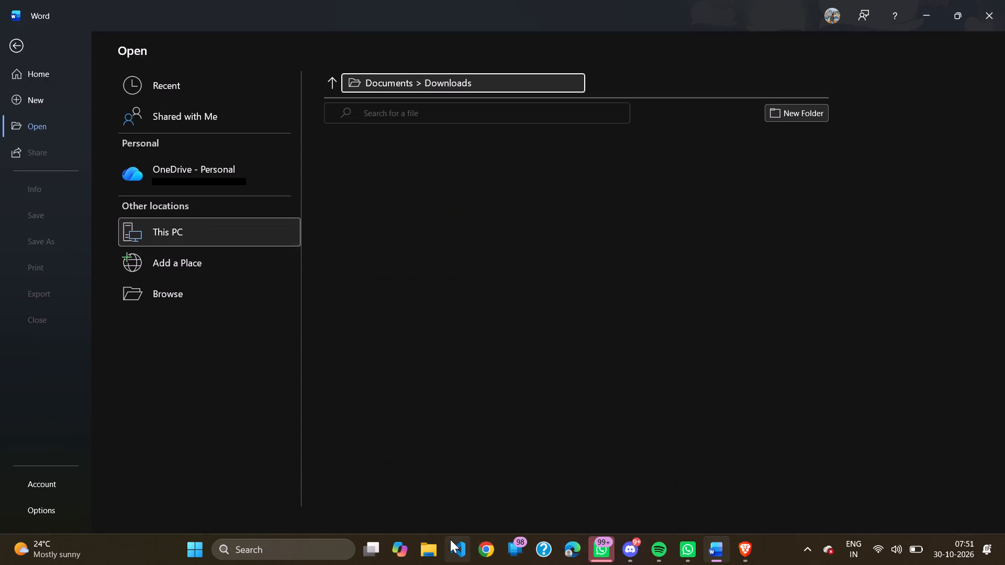
Switch to File Explorer and open the file location of the recent PPLE MICRO-PROJECT Word document.
double_click(437, 548)
click(437, 548)
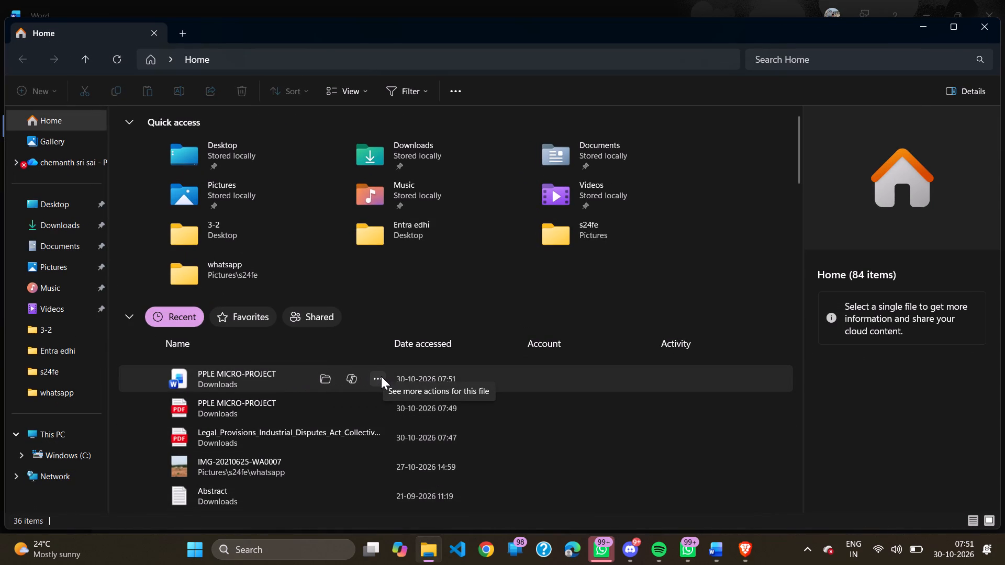
click(319, 377)
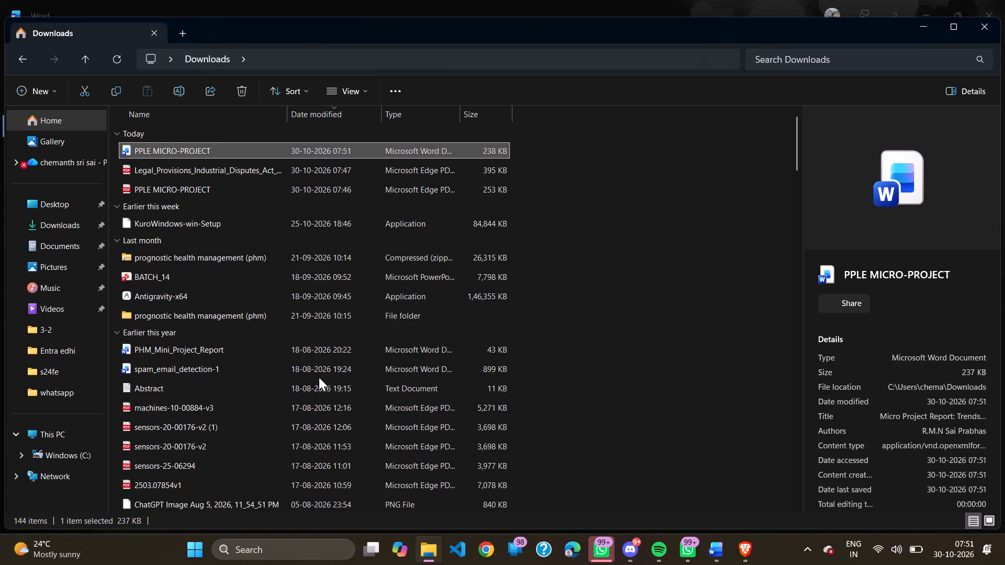
double_click(334, 148)
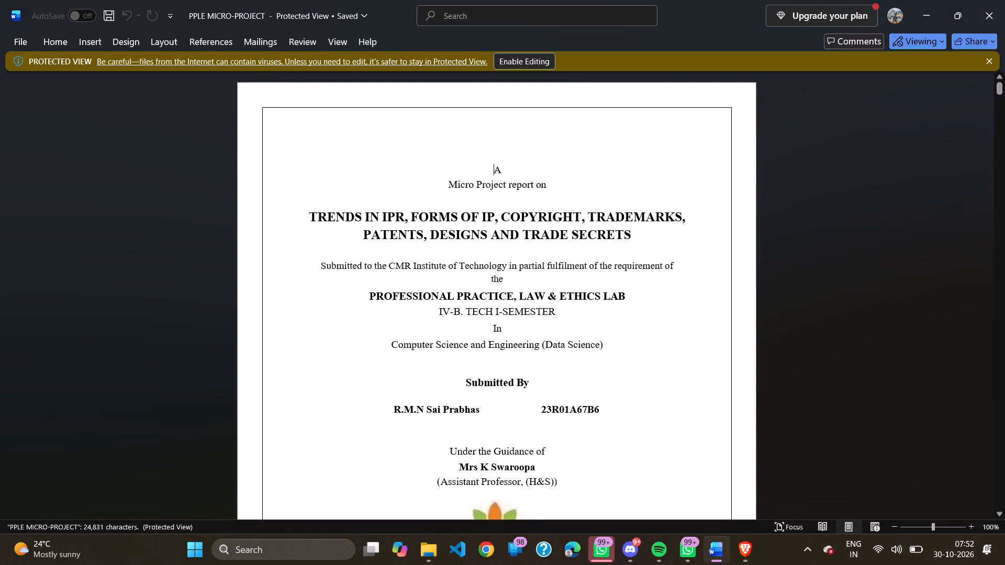
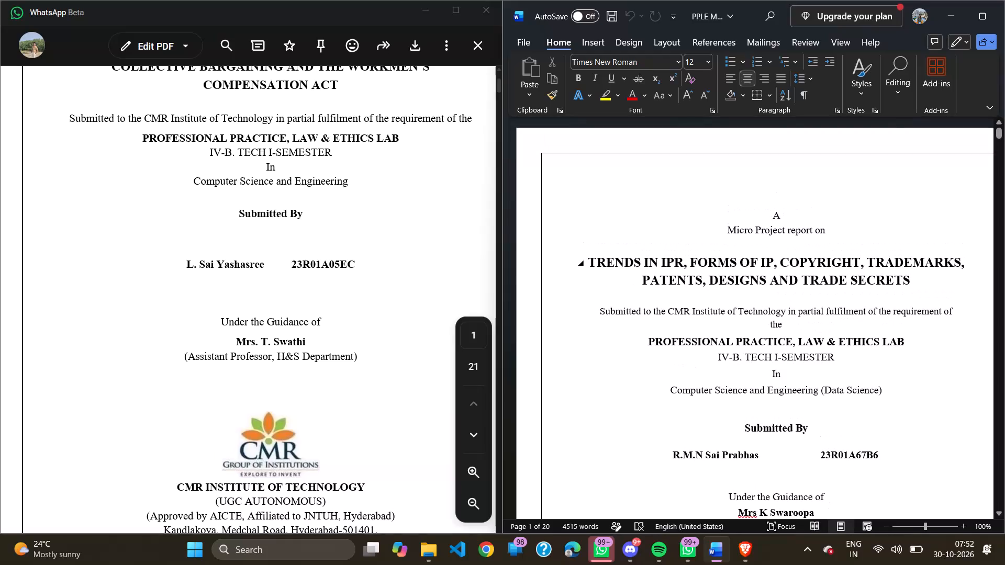
Remove the guide's name after "Mrs" below "Under the Guidance of" on the cover page, along with the line break following it.
scroll(820, 387, down, 1)
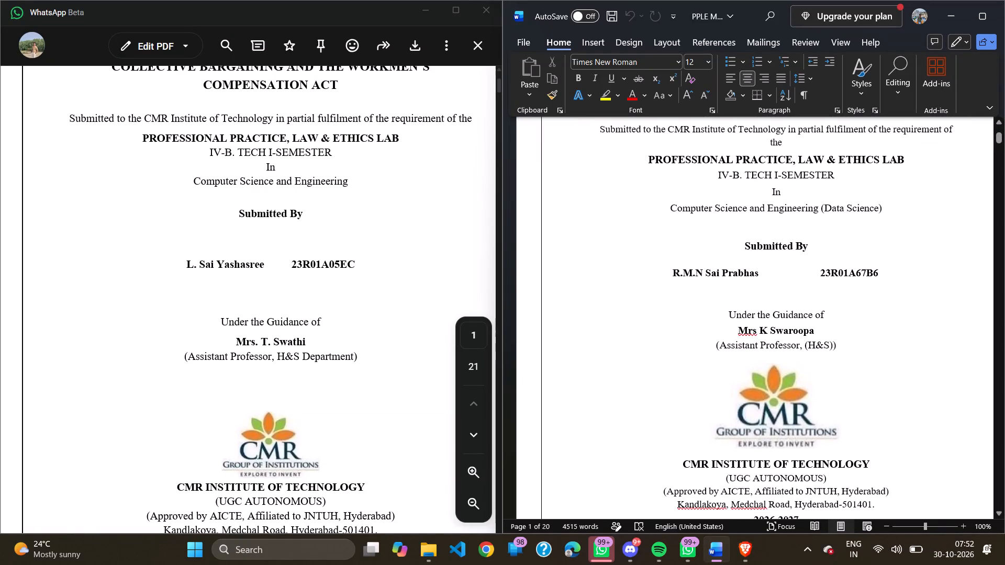
double_click(813, 331)
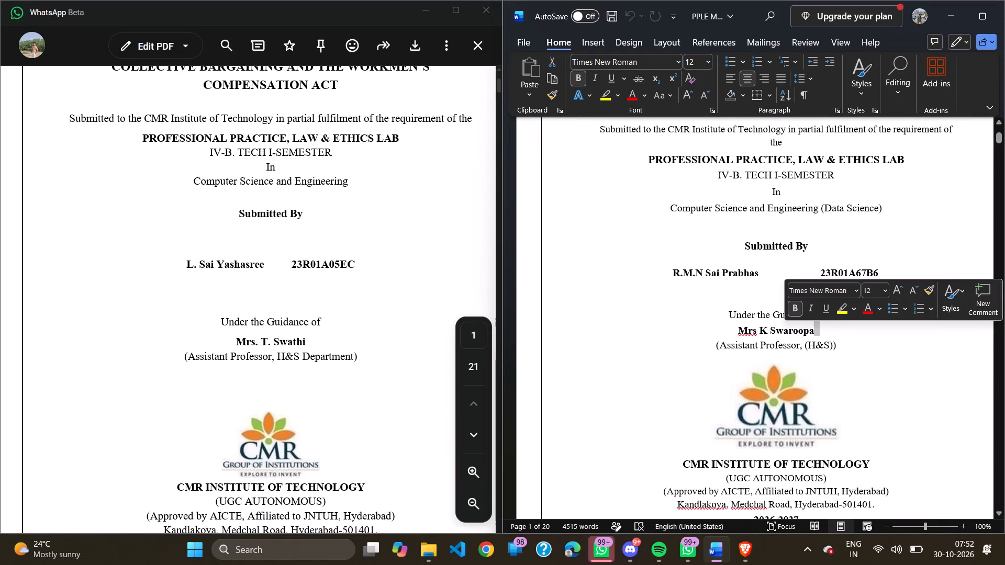
key(BackSpace)
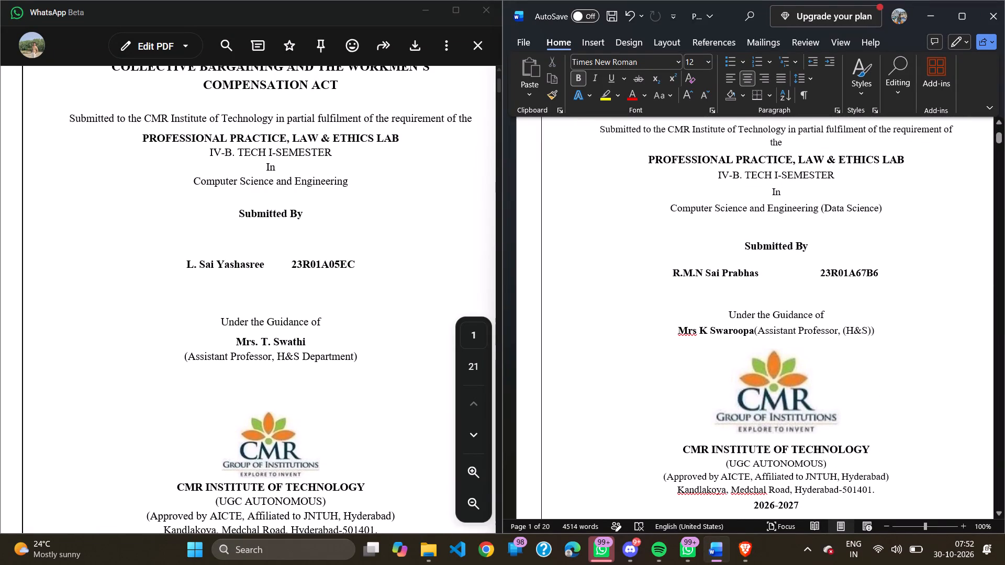
key(BackSpace)
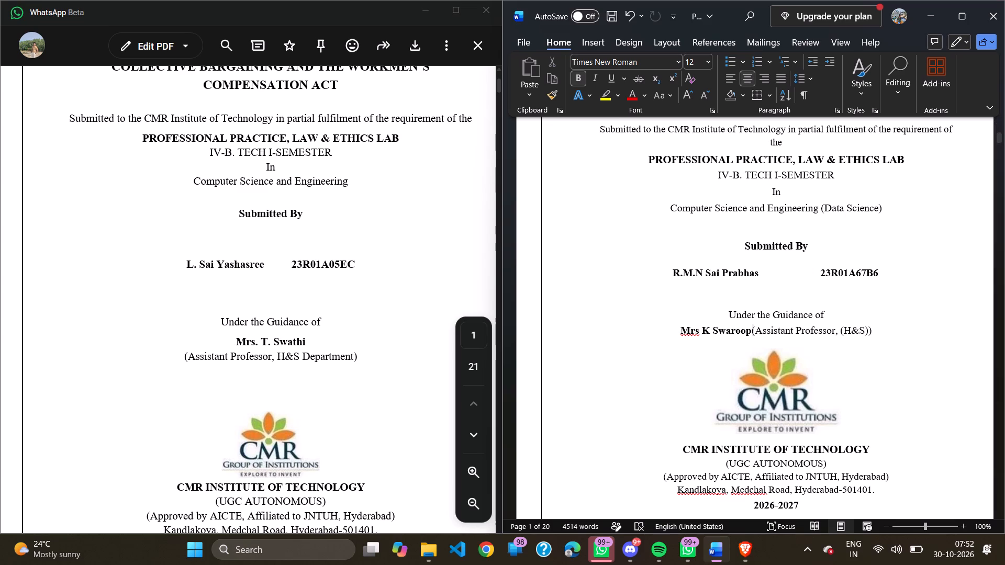
key(BackSpace)
key(BackSpace)
key(BackSpace)
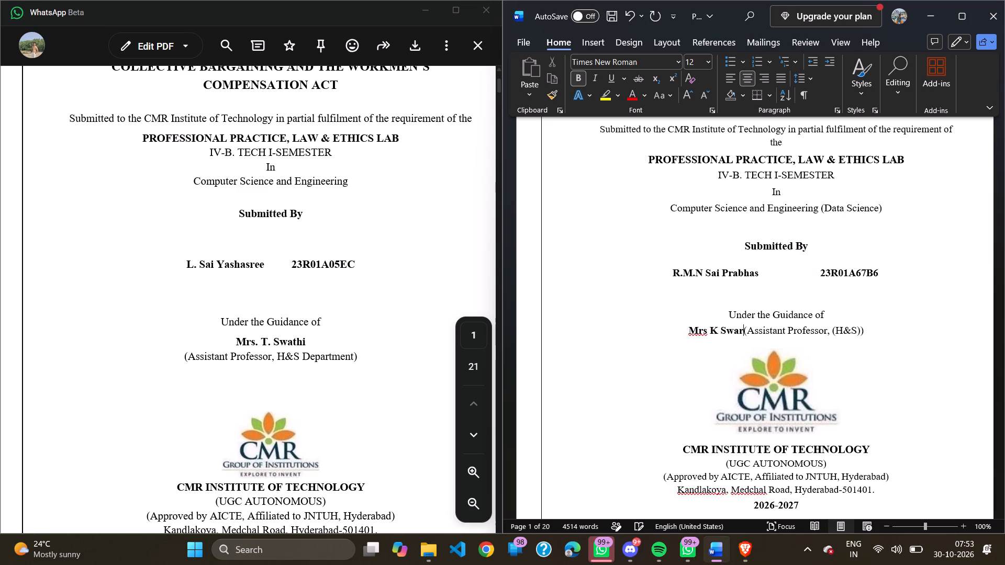
key(BackSpace)
key(BackSpace)
key(BackSpace)
key(BackSpace)
key(BackSpace)
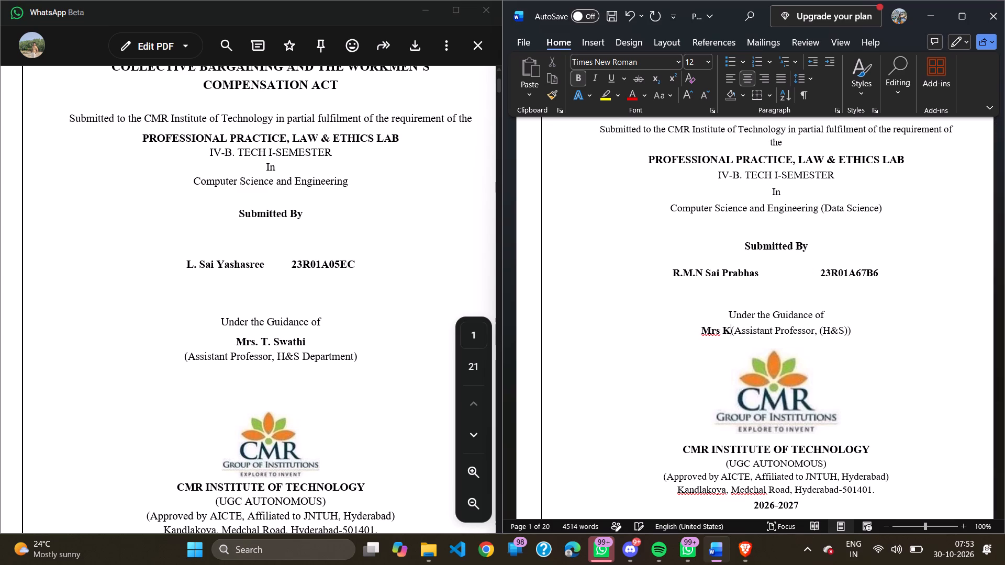
key(BackSpace)
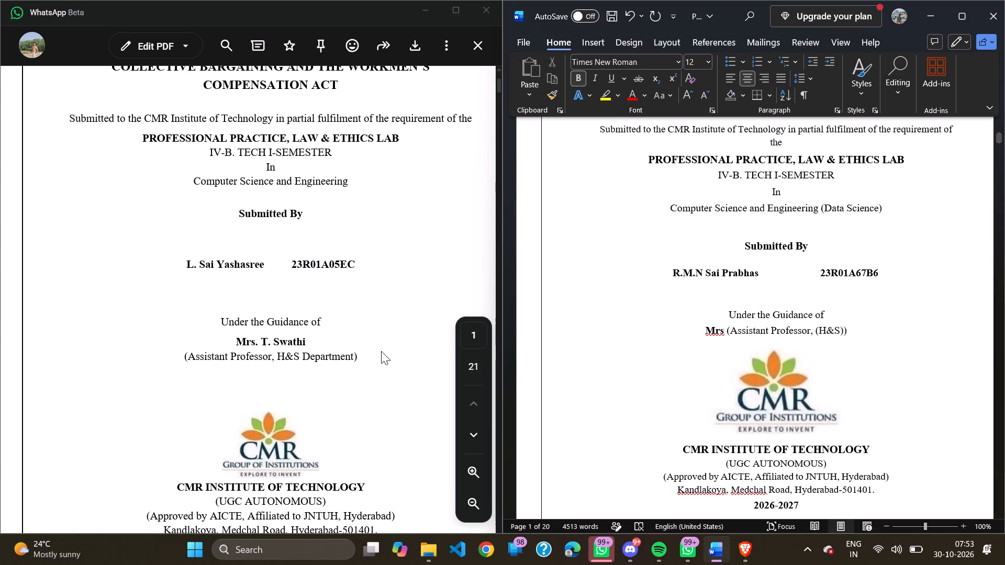
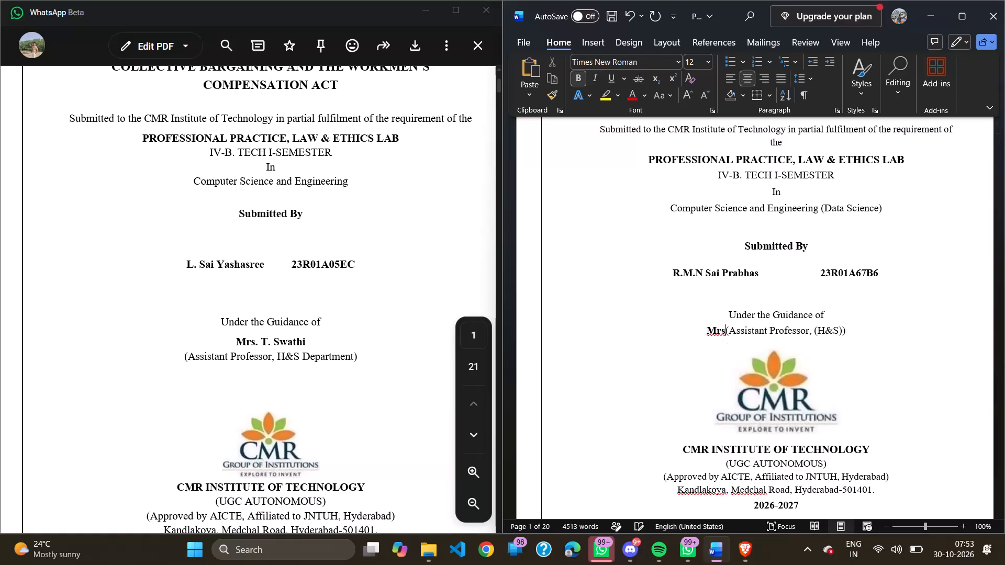
Replace the leftover guide name under "Under the Guidance of" with the copied guide's name, on its own line in bold.
key(BackSpace)
key(BackSpace)
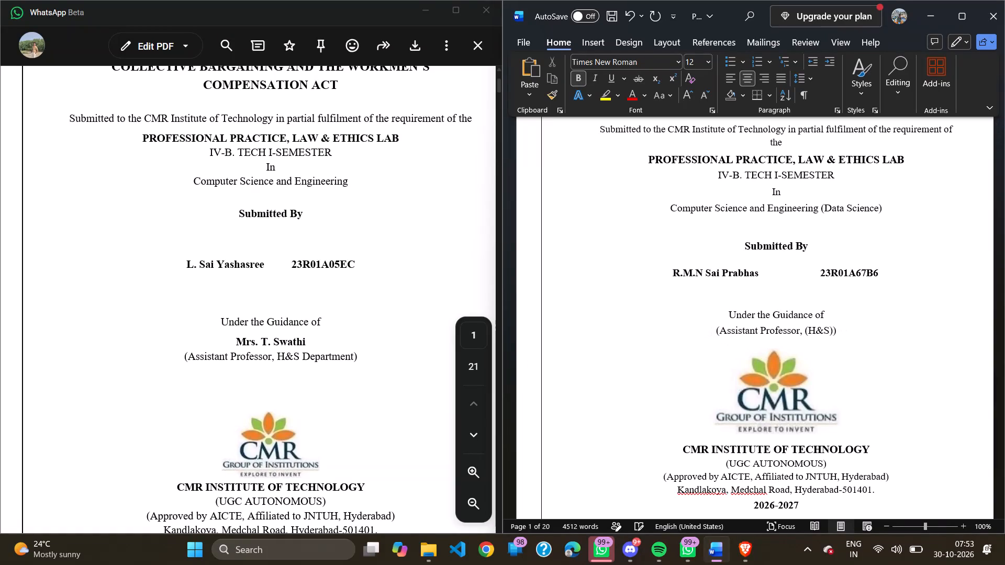
key(ctrl+v)
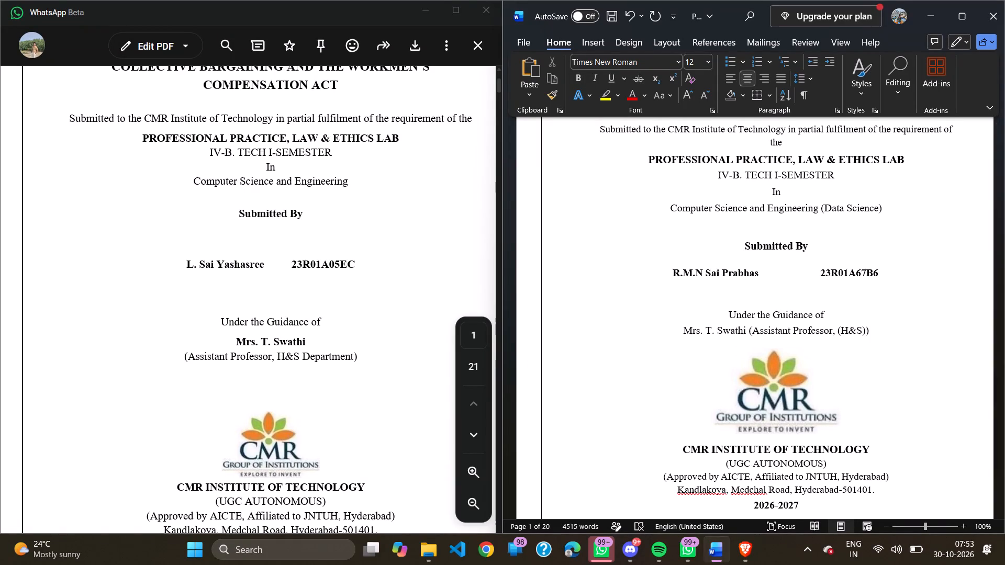
key(Return)
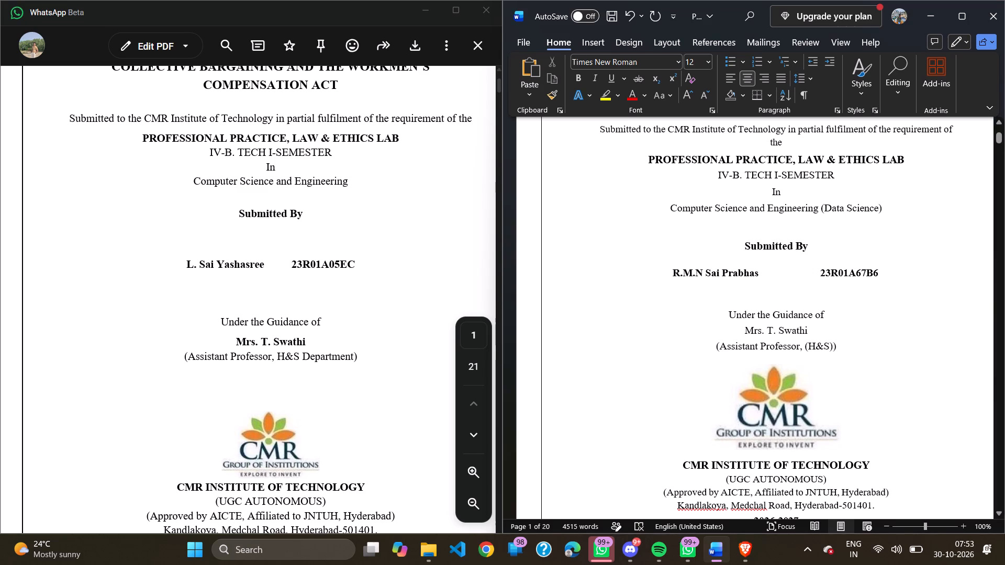
drag(810, 330, 738, 334)
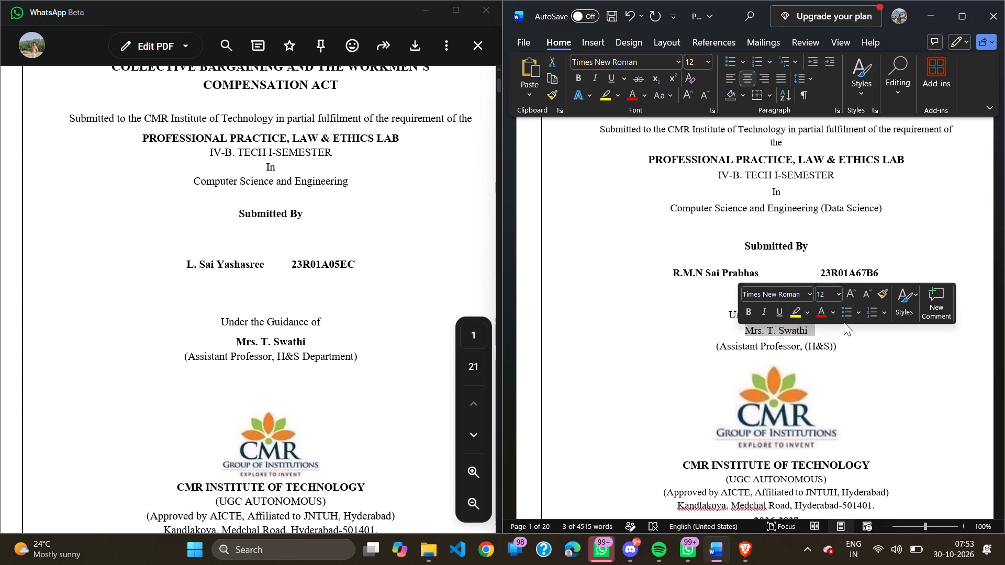
click(747, 313)
click(671, 320)
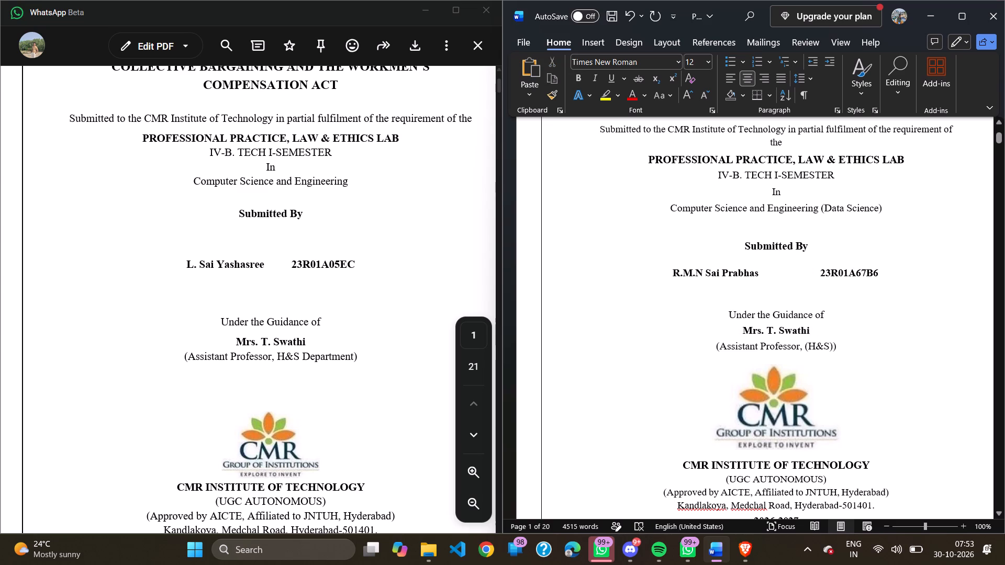
In the Assistant Professor line, remove the bracket before H&S and both closing brackets, and add a space after H&S.
click(845, 347)
key(BackSpace)
key(BackSpace)
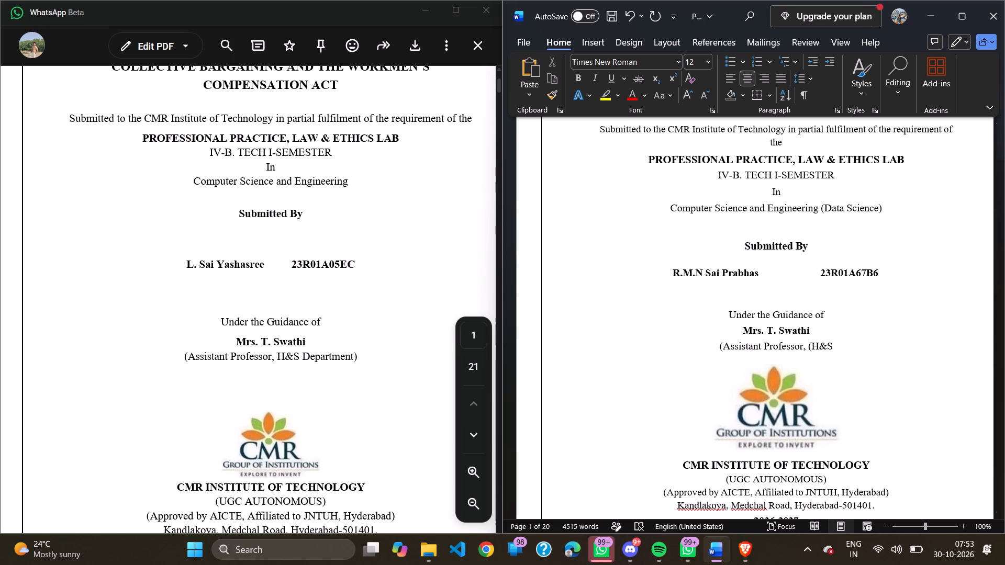
click(813, 344)
key(BackSpace)
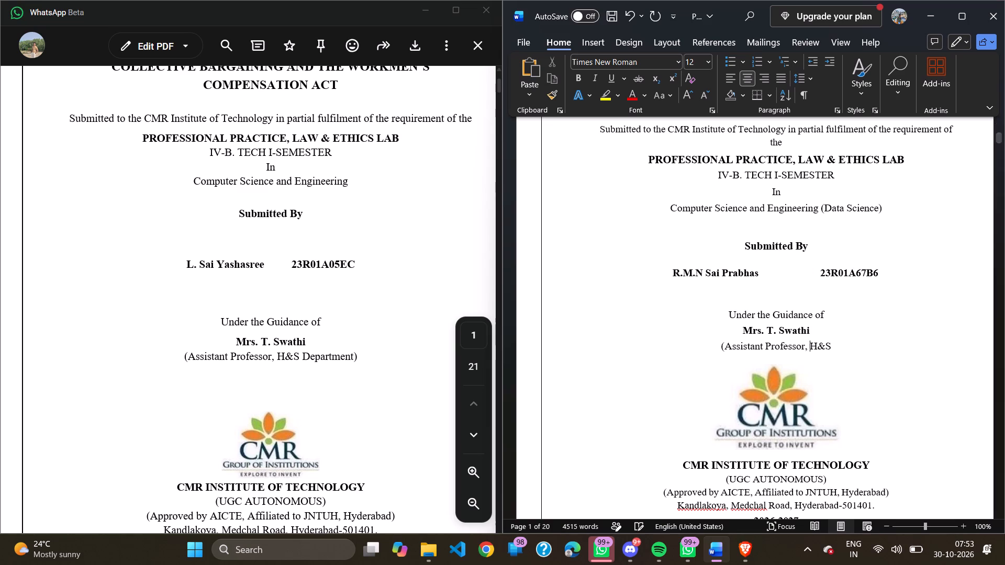
key(Right)
key(Right)
key(Right)
key(space)
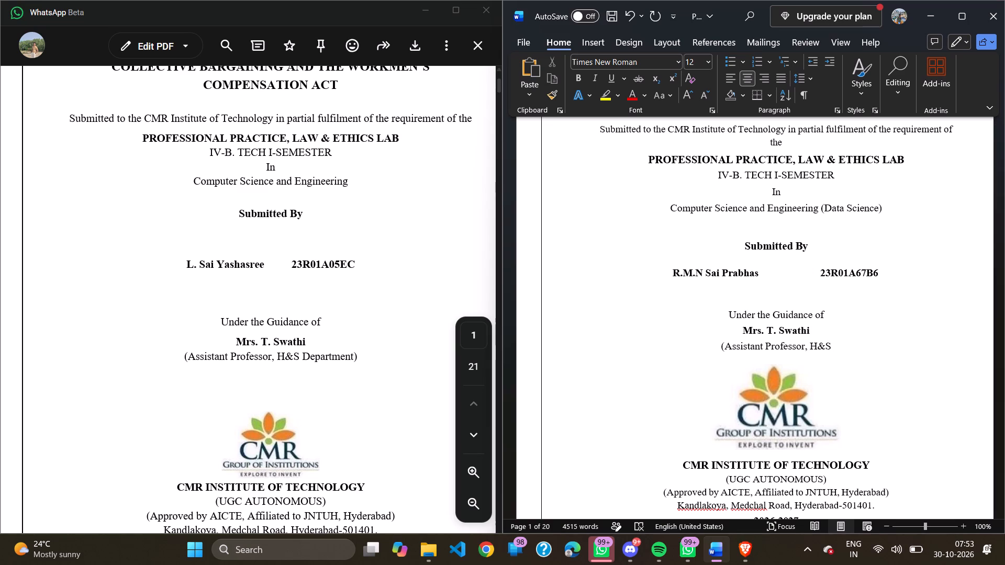
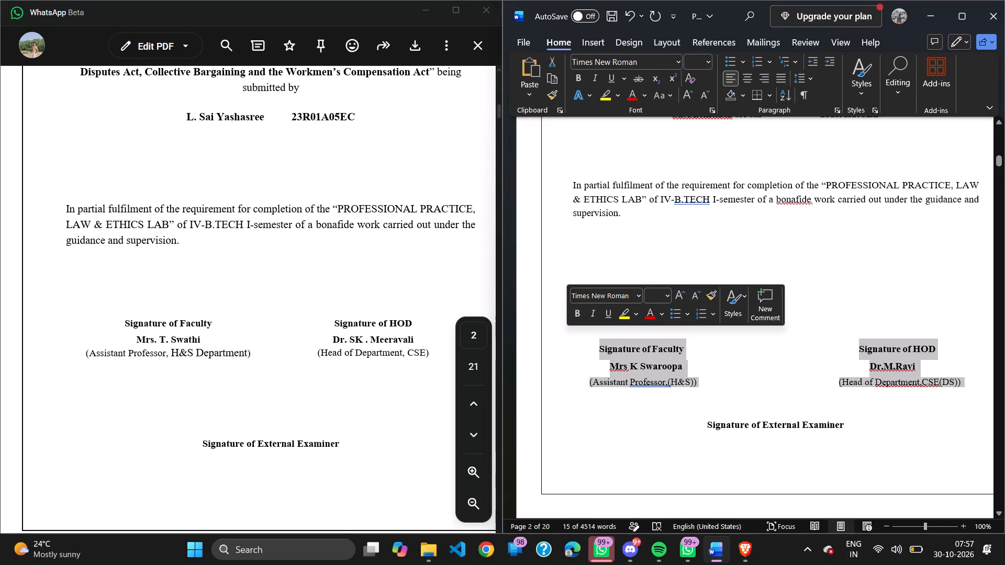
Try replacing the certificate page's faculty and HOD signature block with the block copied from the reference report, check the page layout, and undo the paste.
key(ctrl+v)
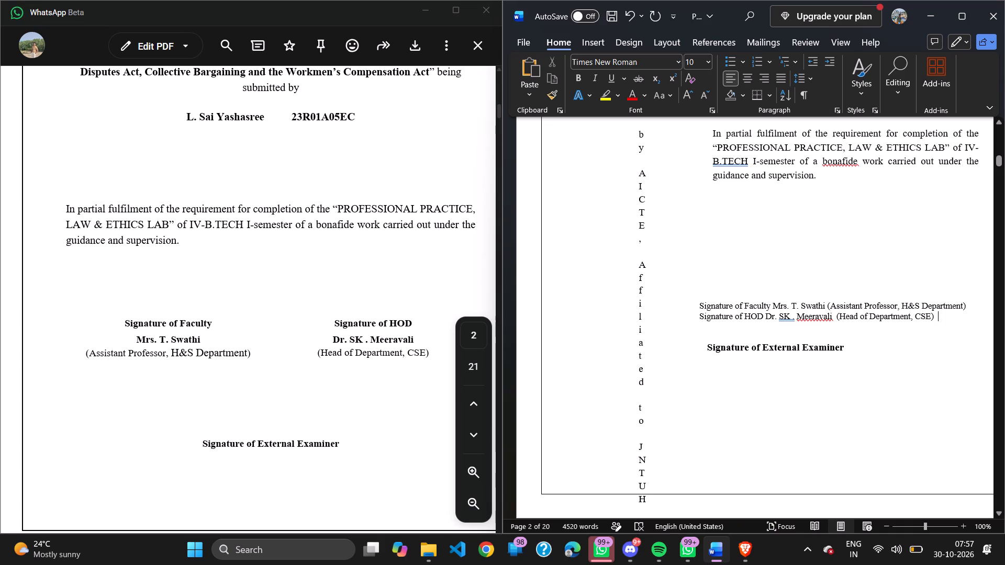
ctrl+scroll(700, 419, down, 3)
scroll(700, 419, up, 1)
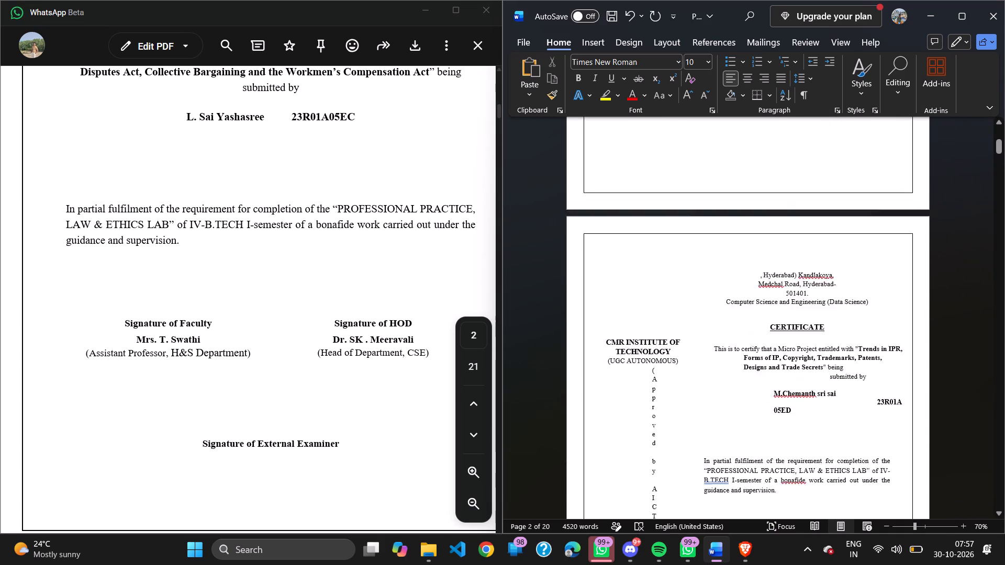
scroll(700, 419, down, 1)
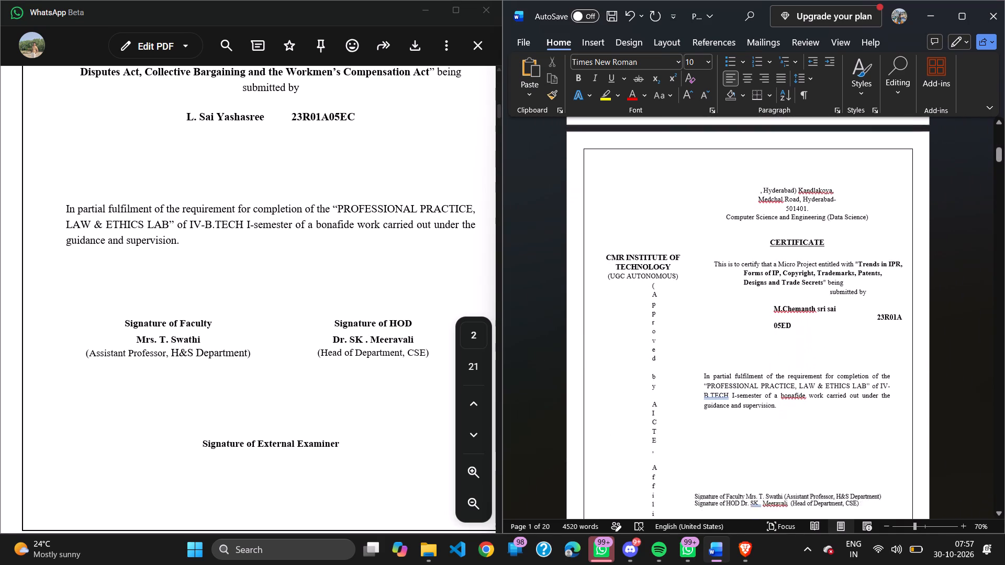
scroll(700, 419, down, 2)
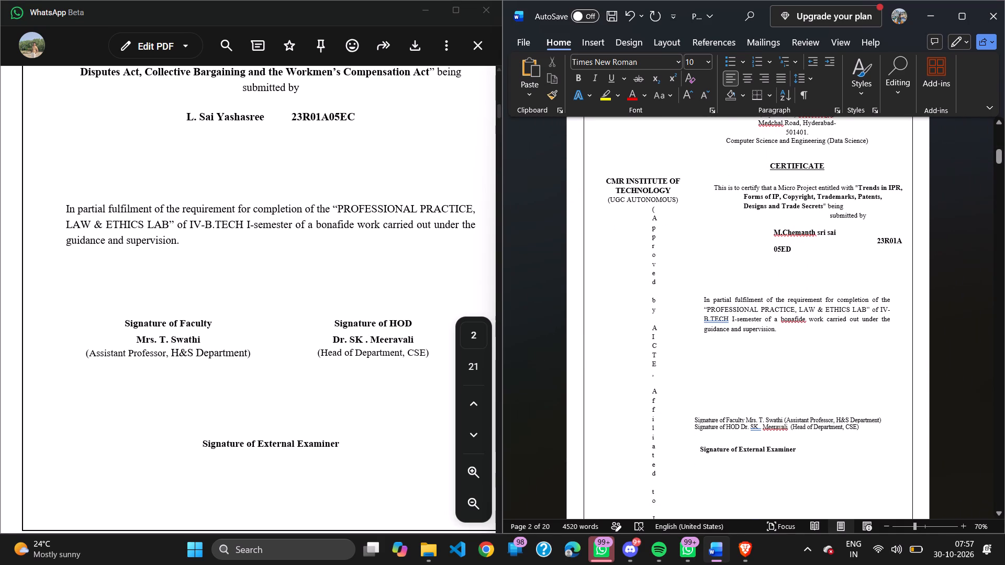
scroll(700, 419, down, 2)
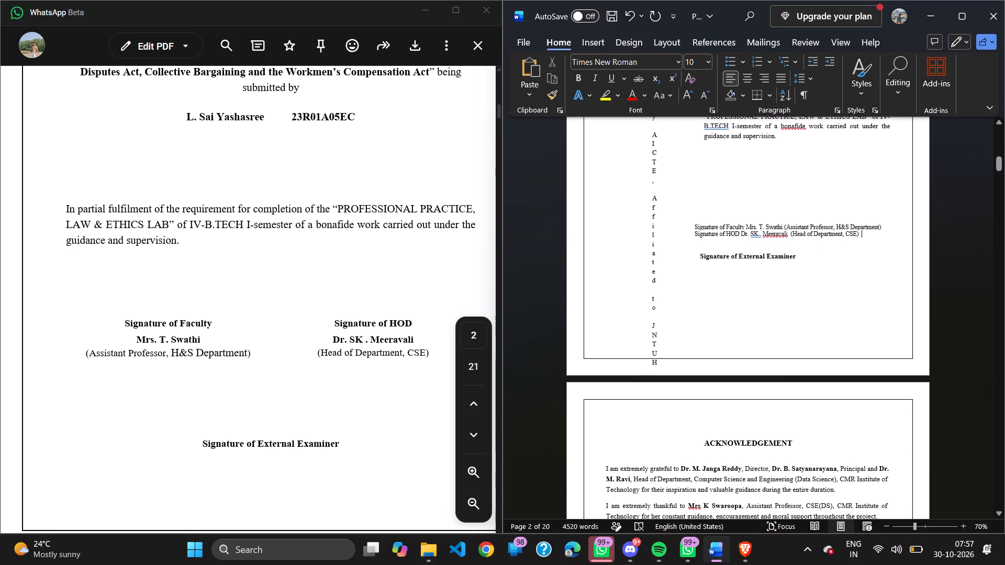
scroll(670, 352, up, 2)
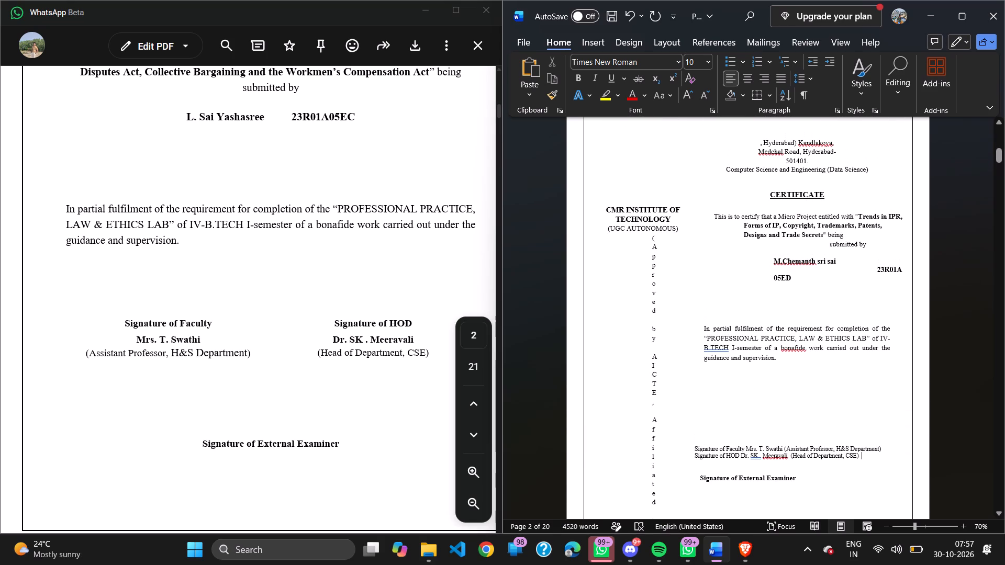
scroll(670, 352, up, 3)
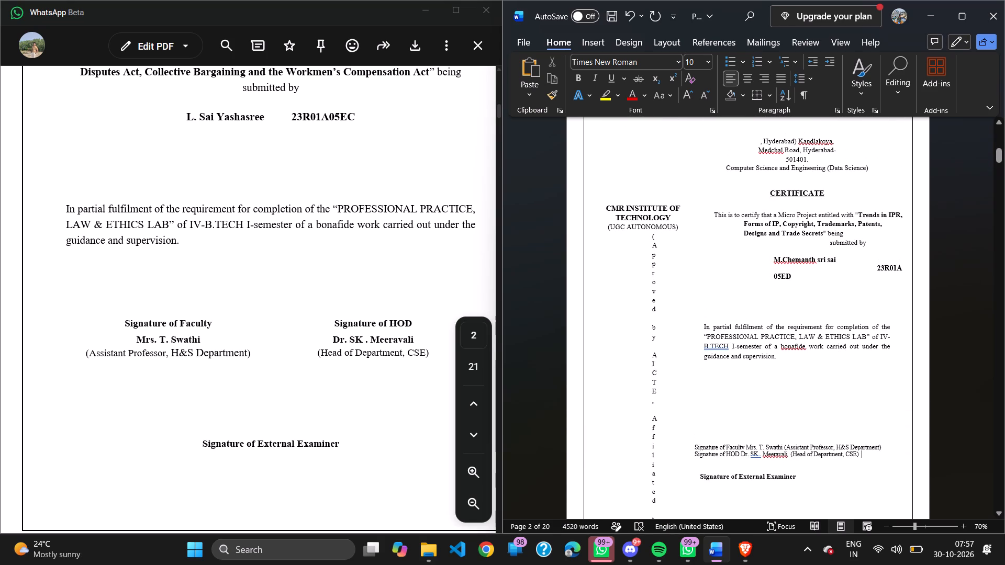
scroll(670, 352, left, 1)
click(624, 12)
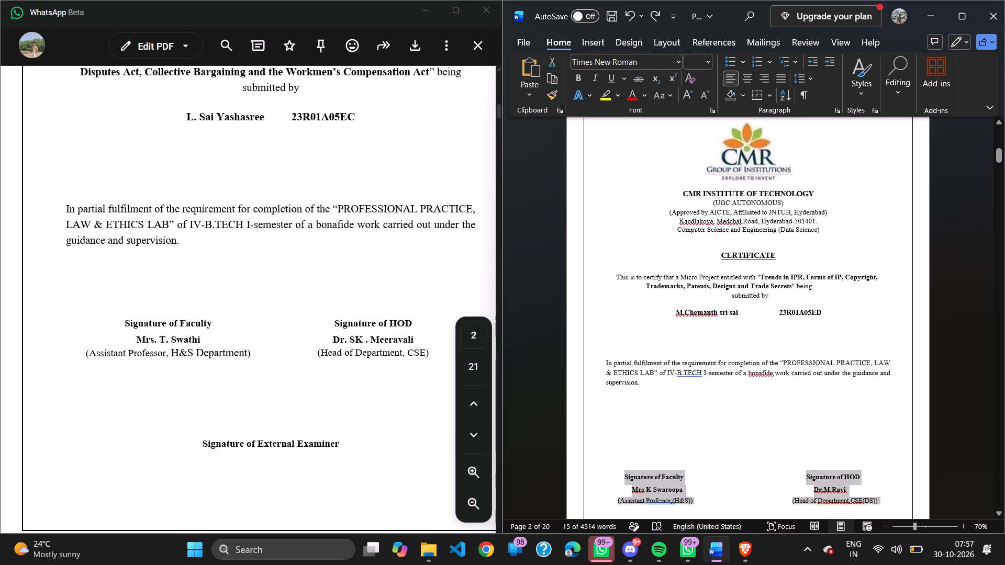
Place the text cursor at the end of the faculty name under "Signature of Faculty" on the certificate page.
scroll(740, 372, down, 1)
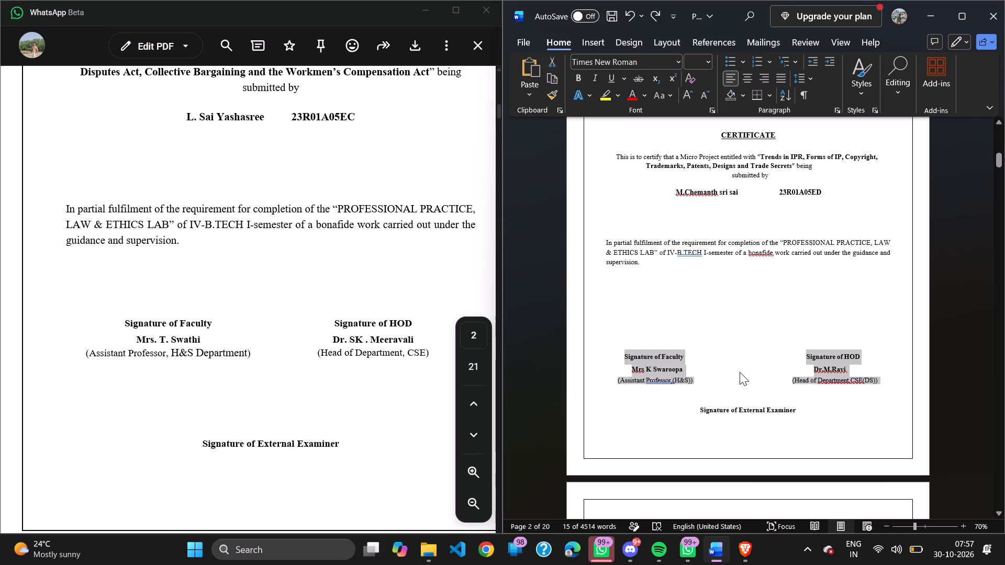
click(740, 372)
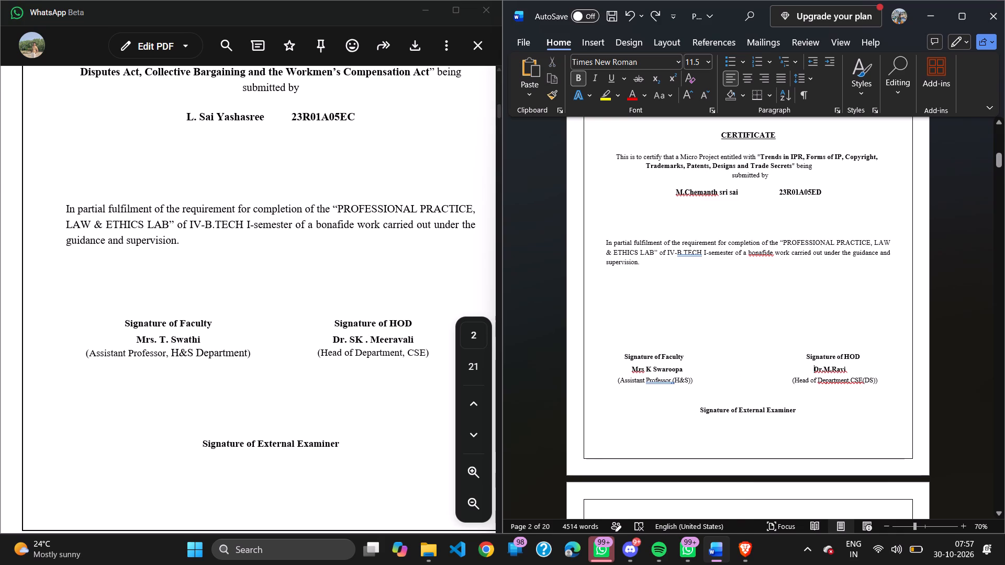
ctrl+scroll(694, 369, up, 1)
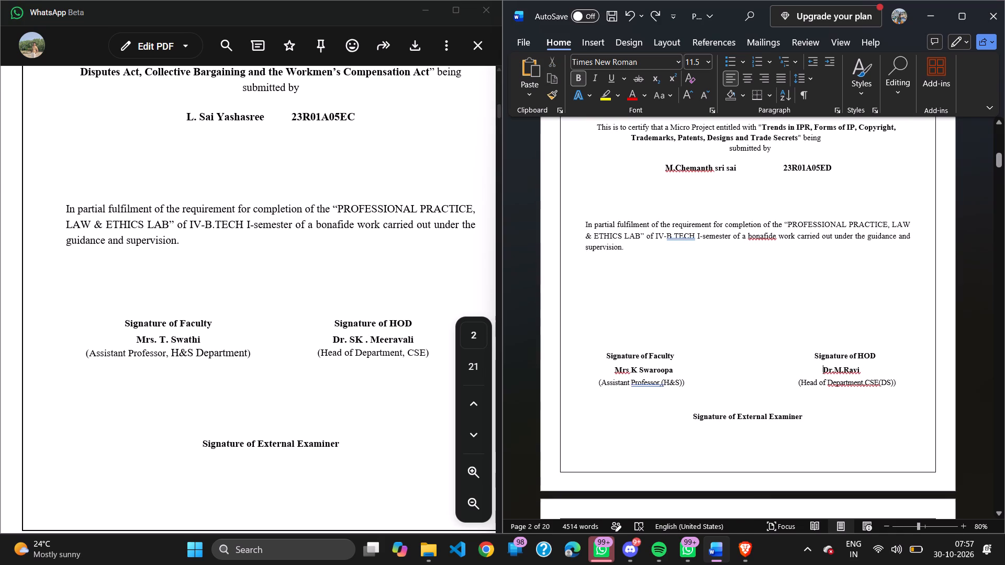
ctrl+scroll(694, 369, up, 1)
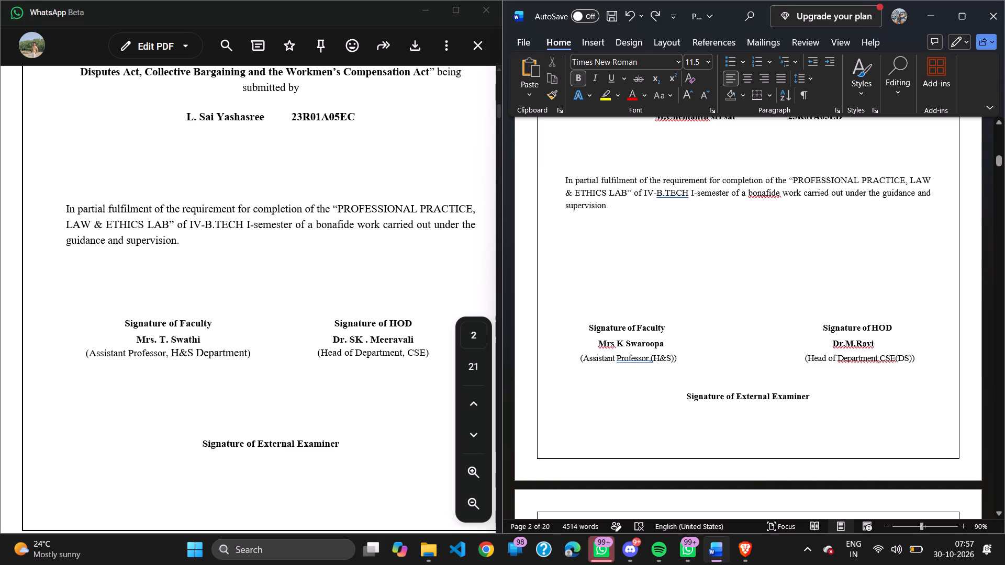
click(674, 343)
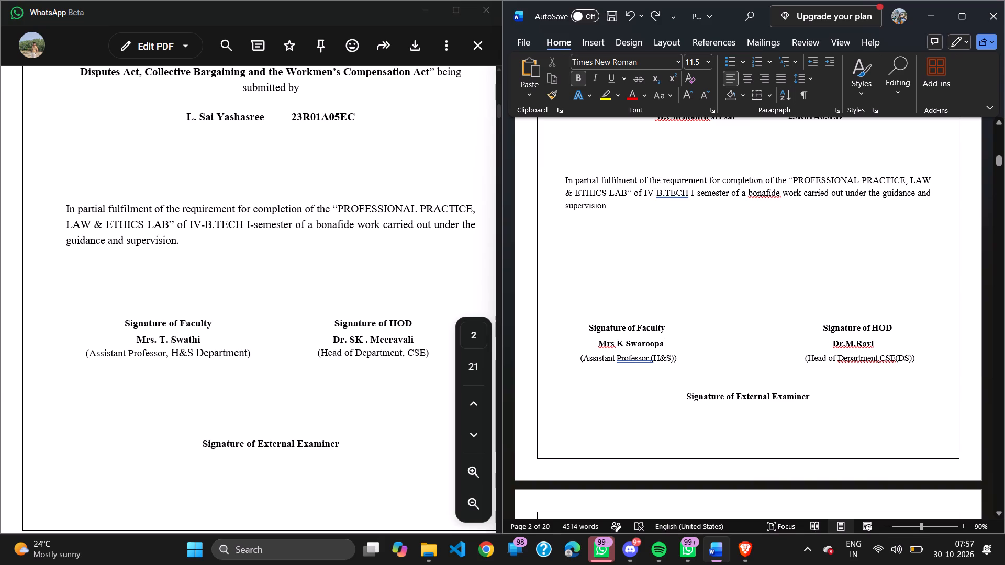
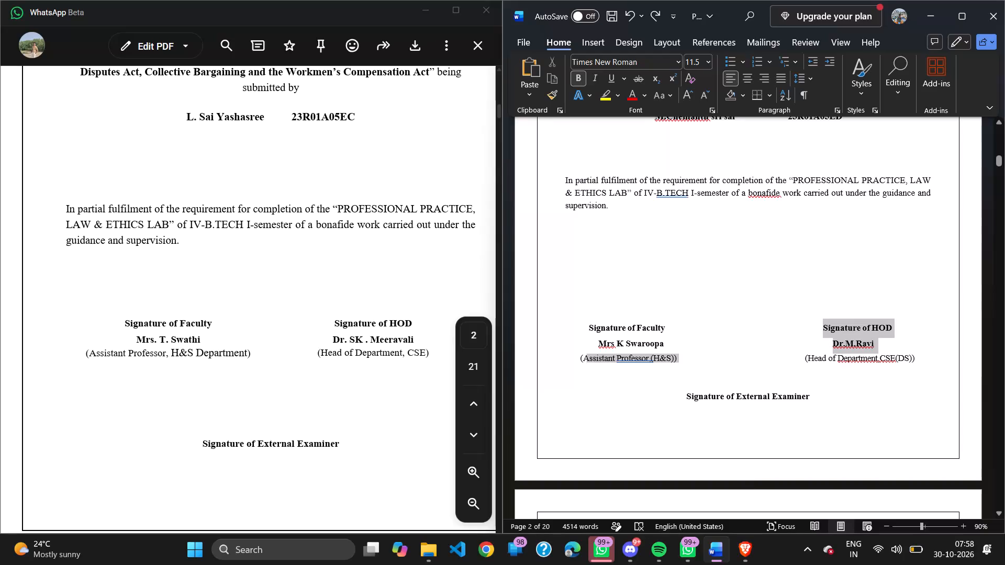
Replace the name and designation under "Signature of Faculty" with the copied faculty name and "(Assistant Professor, H&S Department)".
click(581, 347)
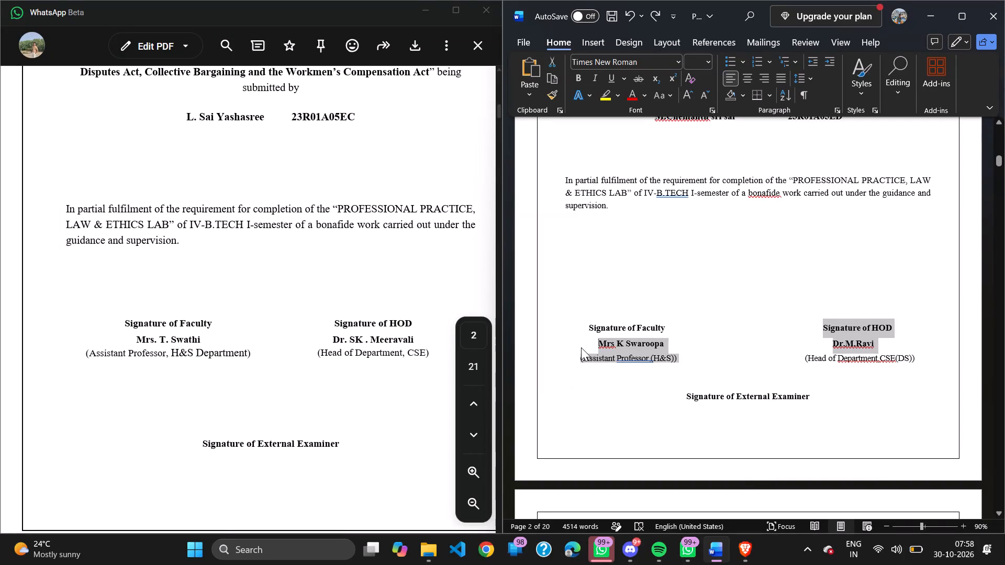
drag(591, 343, 666, 363)
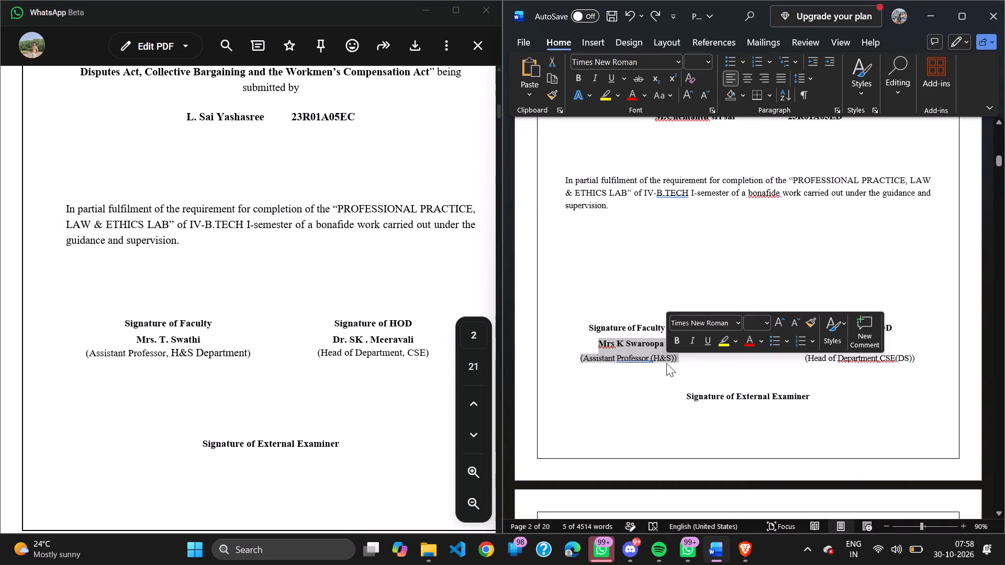
key(ctrl+v)
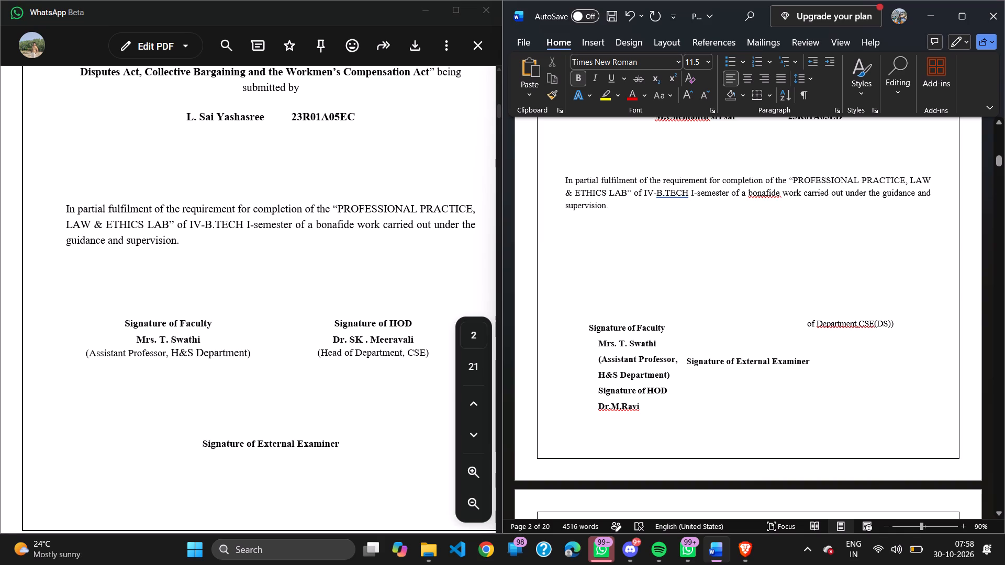
Delete the "Signature of HOD" line and the HOD name below the faculty designation on the certificate page.
drag(601, 392, 645, 416)
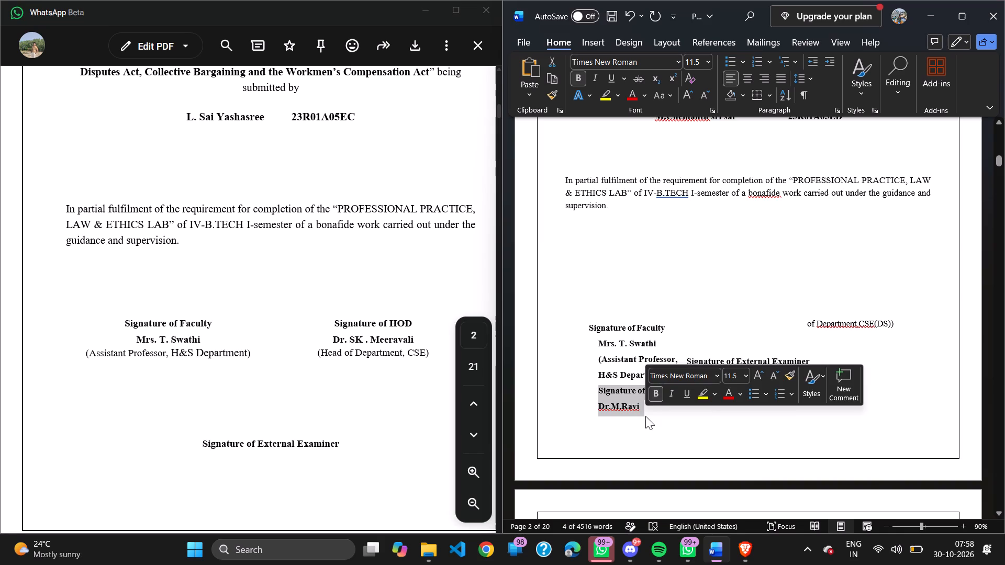
key(BackSpace)
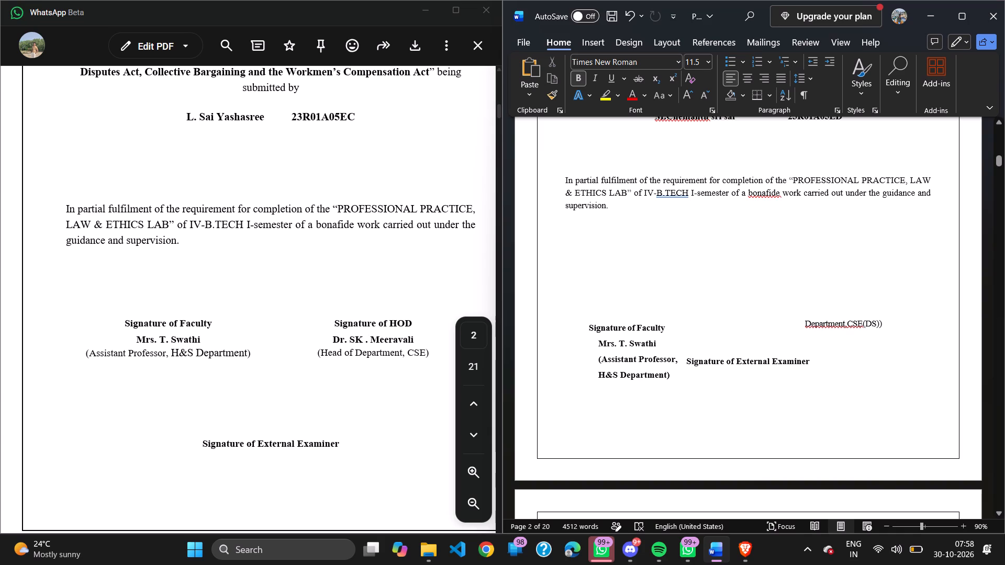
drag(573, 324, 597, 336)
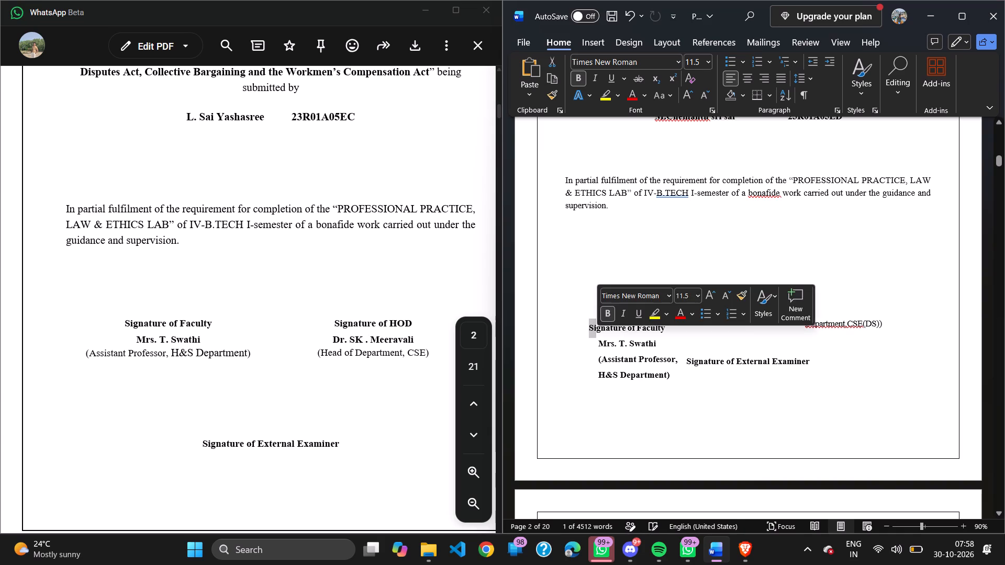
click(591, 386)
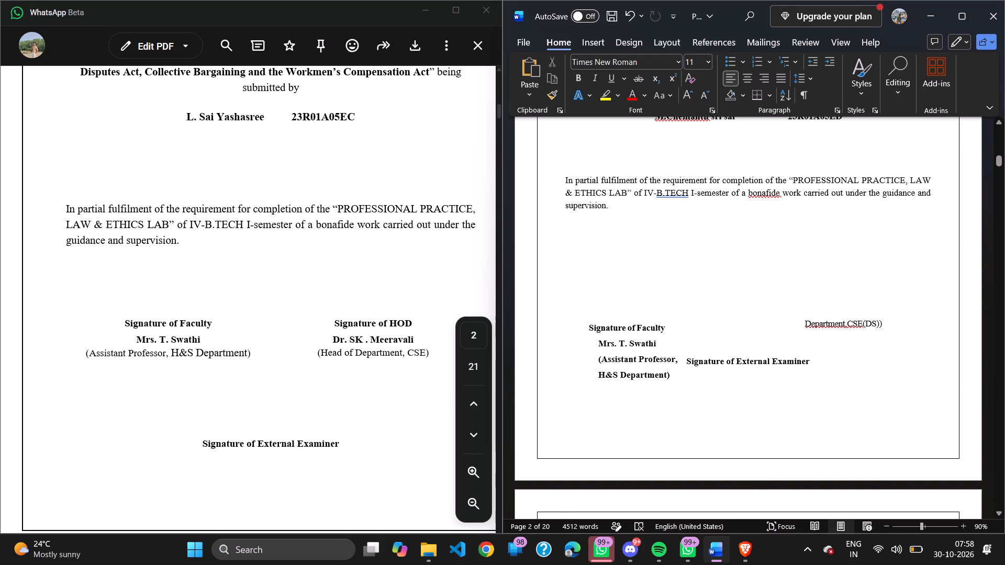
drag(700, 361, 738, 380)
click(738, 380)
Undo the last two edits on the certificate page, including the deletion of the "Signature of HOD" line and the HOD name.
click(629, 18)
click(629, 18)
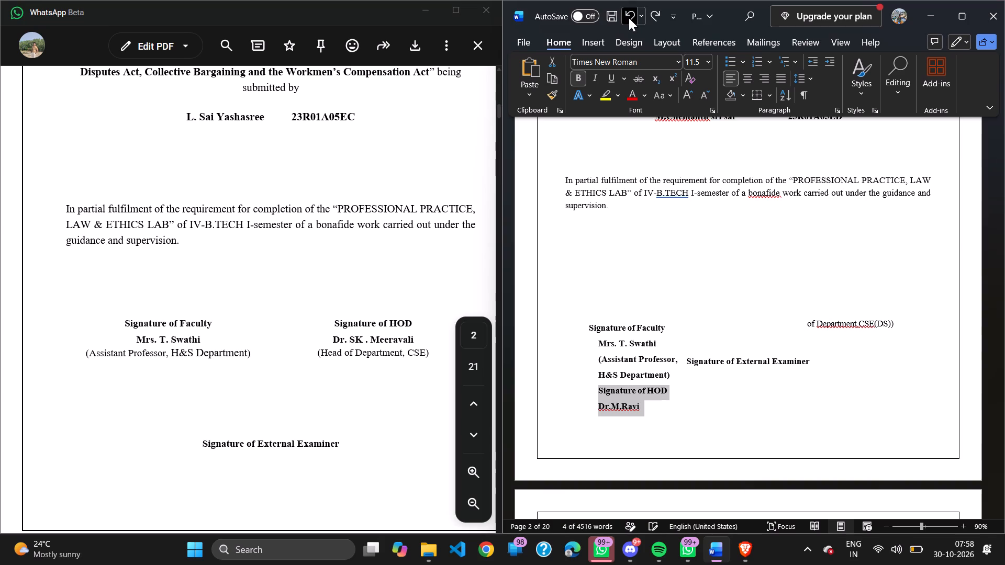
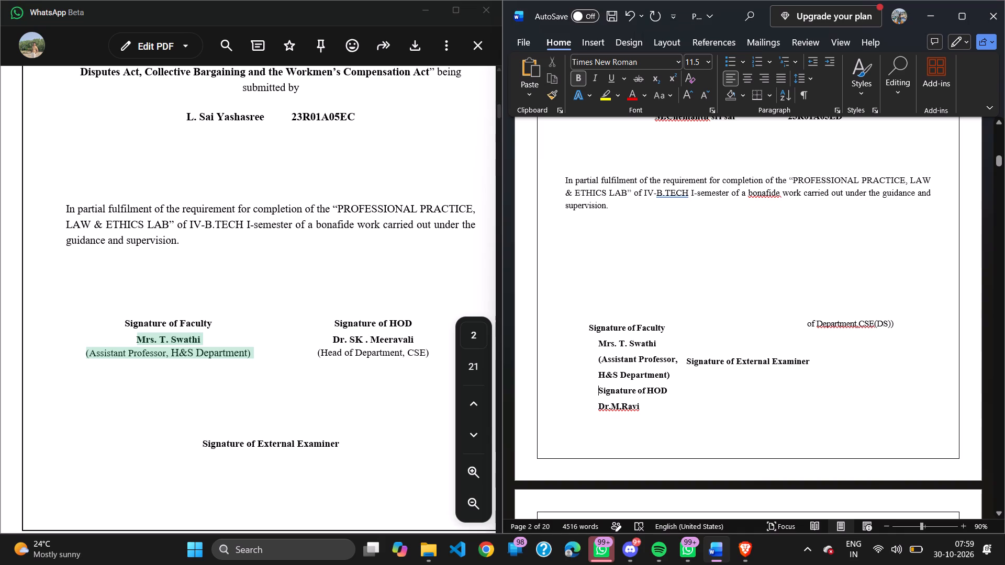
Delete the HOD name and the "Signature of HOD" line below "H&S Department)" in the certificate page's signature block.
click(646, 411)
key(BackSpace)
key(BackSpace)
key(BackSpace)
key(BackSpace)
key(BackSpace)
key(BackSpace)
key(BackSpace)
key(BackSpace)
key(BackSpace)
key(BackSpace)
key(BackSpace)
key(BackSpace)
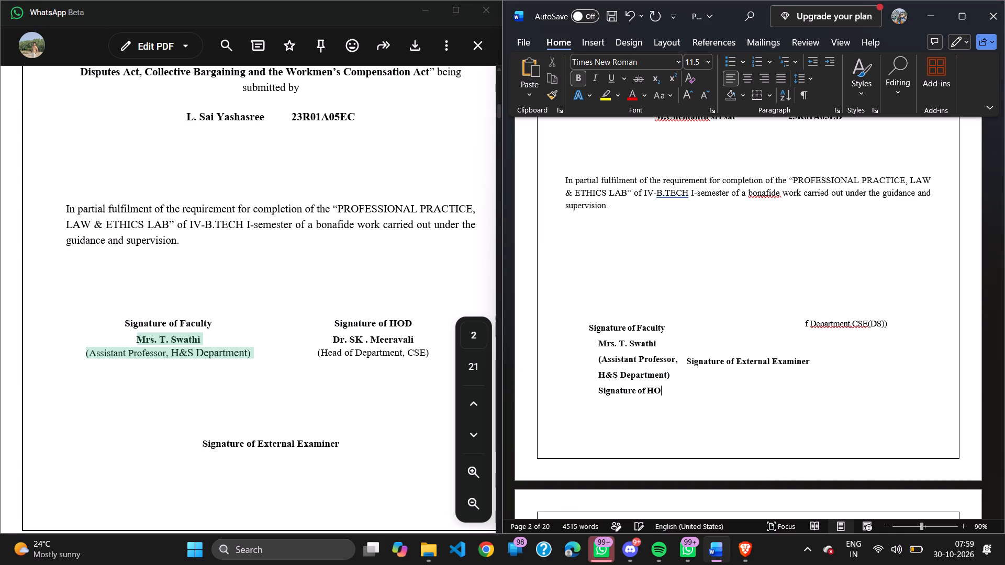
key(BackSpace)
key(BackSpace)
key(BackSpace)
key(BackSpace)
key(BackSpace)
key(BackSpace)
key(BackSpace)
key(BackSpace)
key(BackSpace)
key(BackSpace)
key(BackSpace)
key(BackSpace)
key(BackSpace)
key(BackSpace)
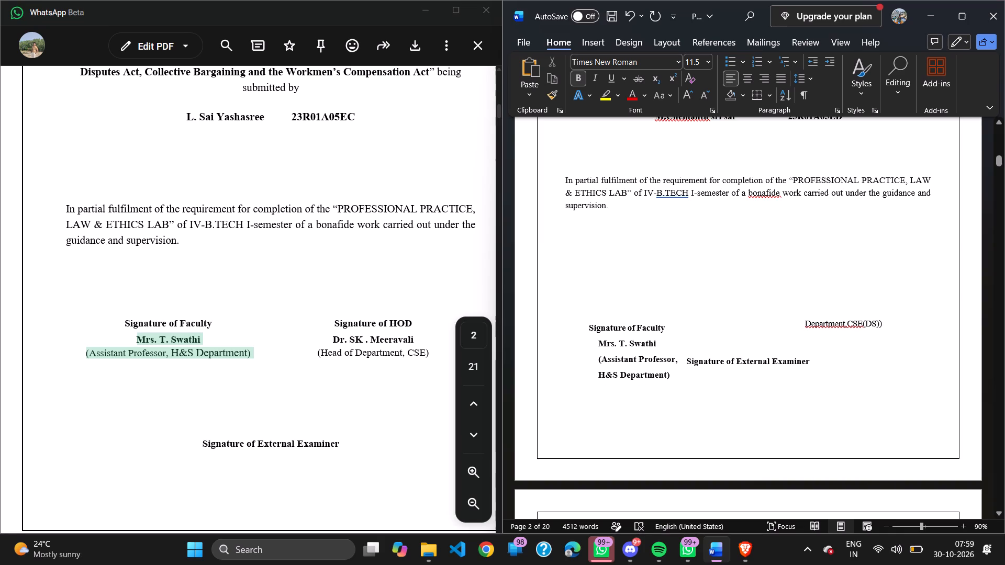
Place the text cursor at the start of the "Signature of Faculty" line on the certificate page.
click(582, 329)
Remove the indent and empty line before "Signature of Faculty", placing the faculty name and "(Assistant Professor, H&S Department)" on separate lines below it.
key(BackSpace)
key(BackSpace)
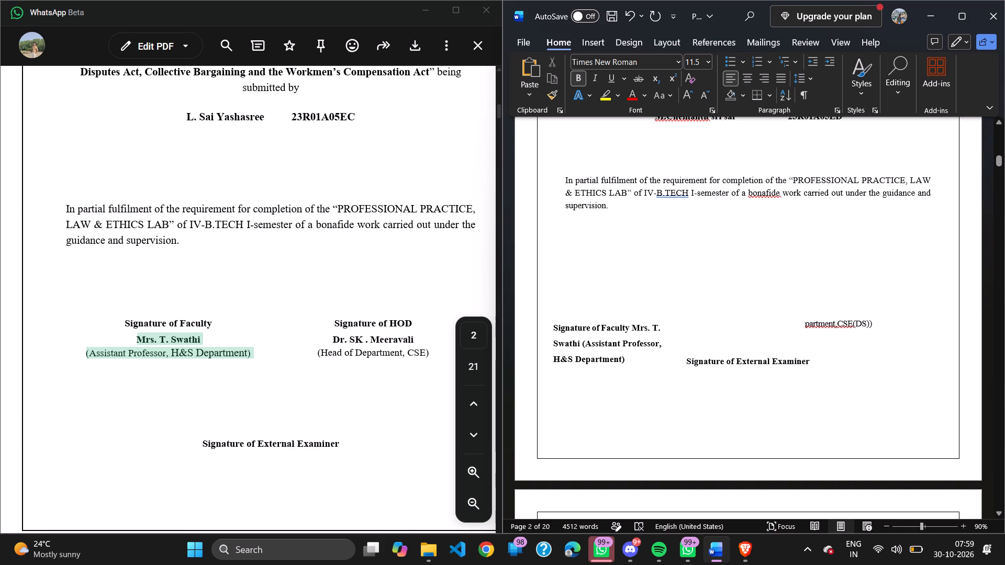
key(BackSpace)
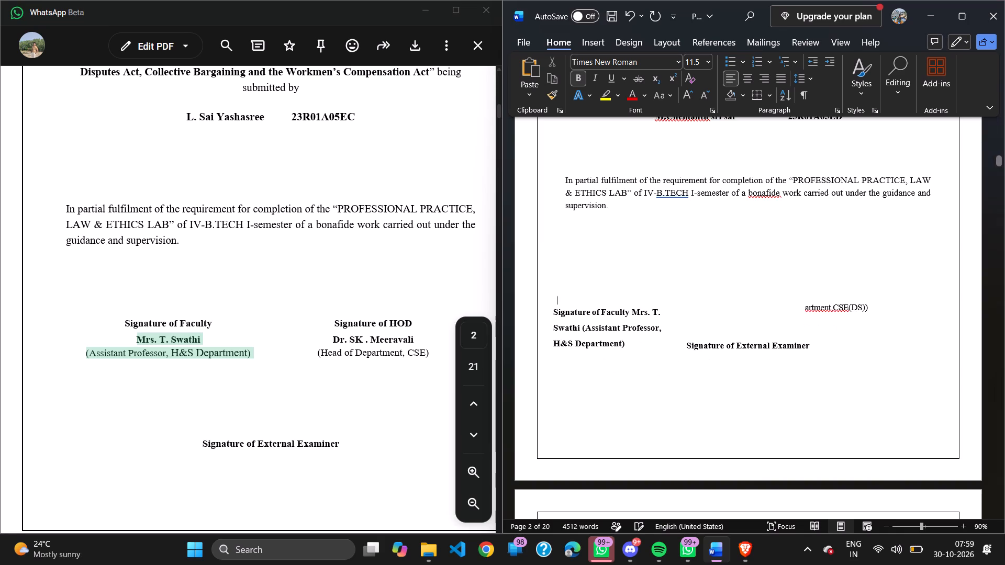
click(629, 312)
key(Return)
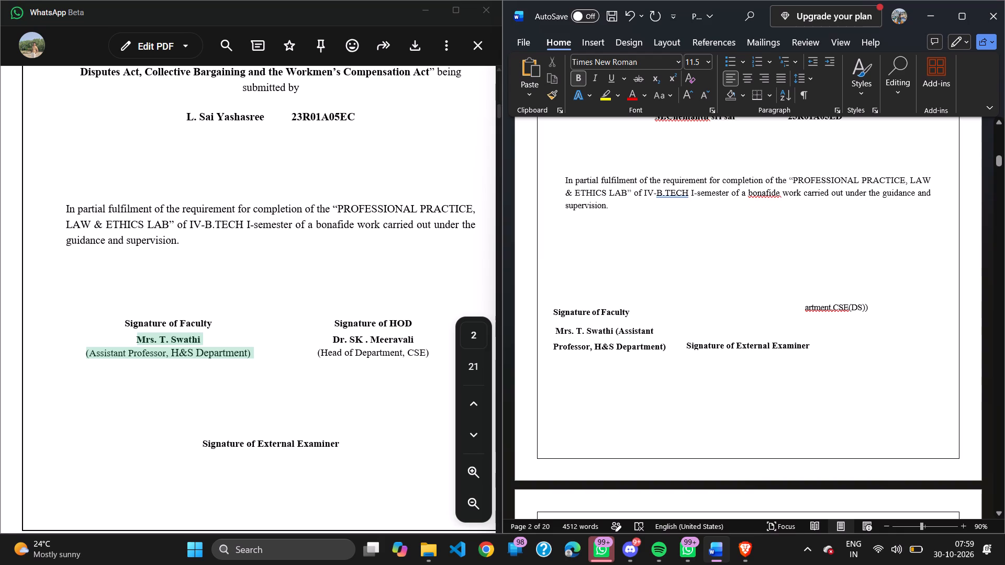
click(614, 327)
key(Return)
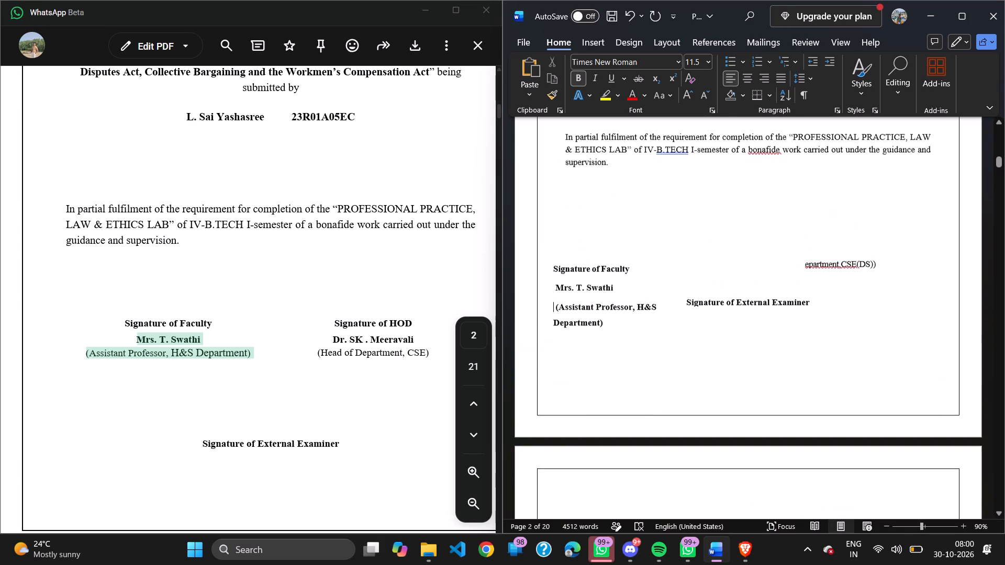
Delete the leftover "epartment,CSE(DS))" text of the HOD designation on the certificate page.
click(886, 260)
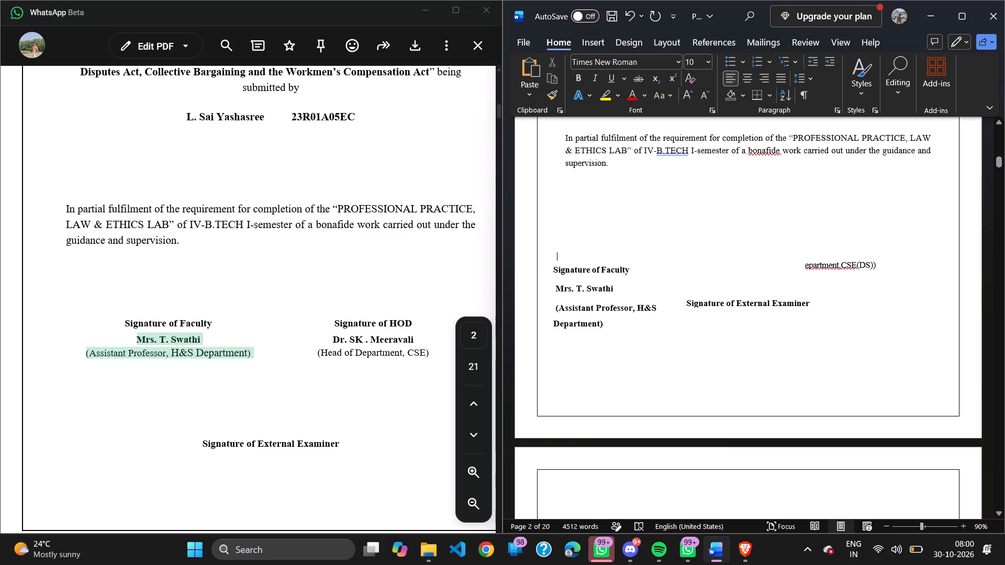
double_click(880, 270)
click(881, 266)
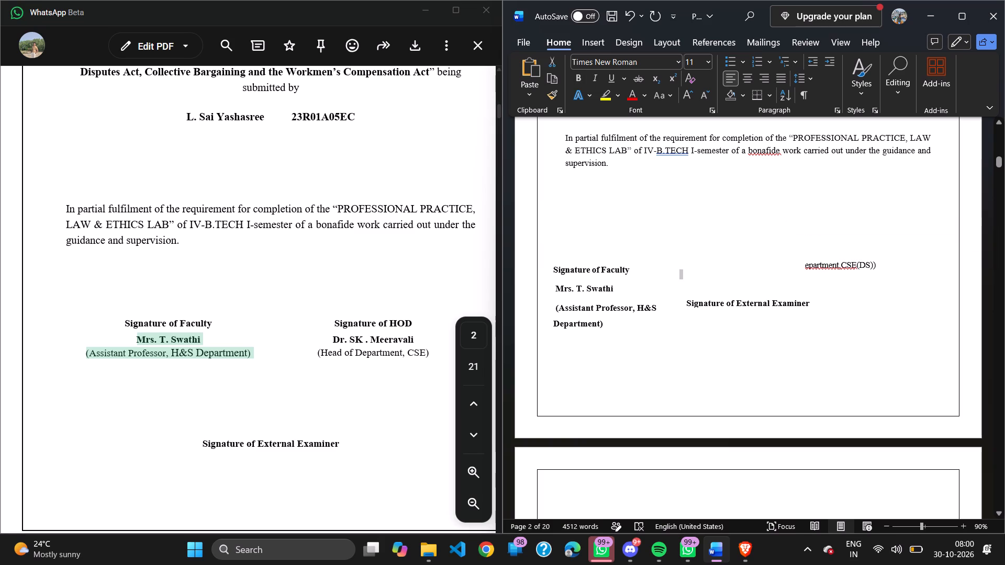
click(881, 266)
key(BackSpace)
key(BackSpace)
key(BackSpace)
key(BackSpace)
key(BackSpace)
key(BackSpace)
key(BackSpace)
key(BackSpace)
key(BackSpace)
key(BackSpace)
key(BackSpace)
key(BackSpace)
key(BackSpace)
key(BackSpace)
key(BackSpace)
key(BackSpace)
key(BackSpace)
key(BackSpace)
key(BackSpace)
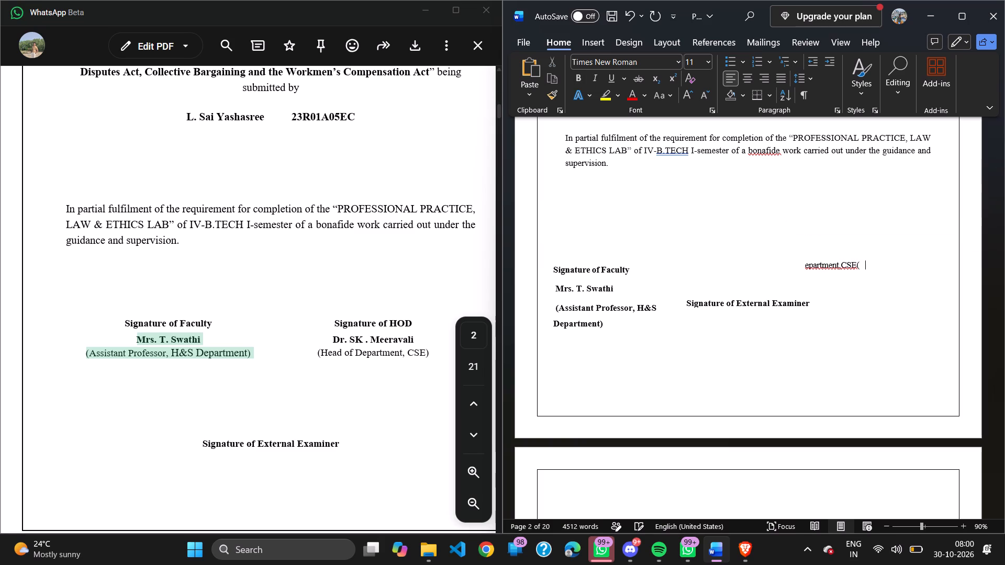
key(BackSpace)
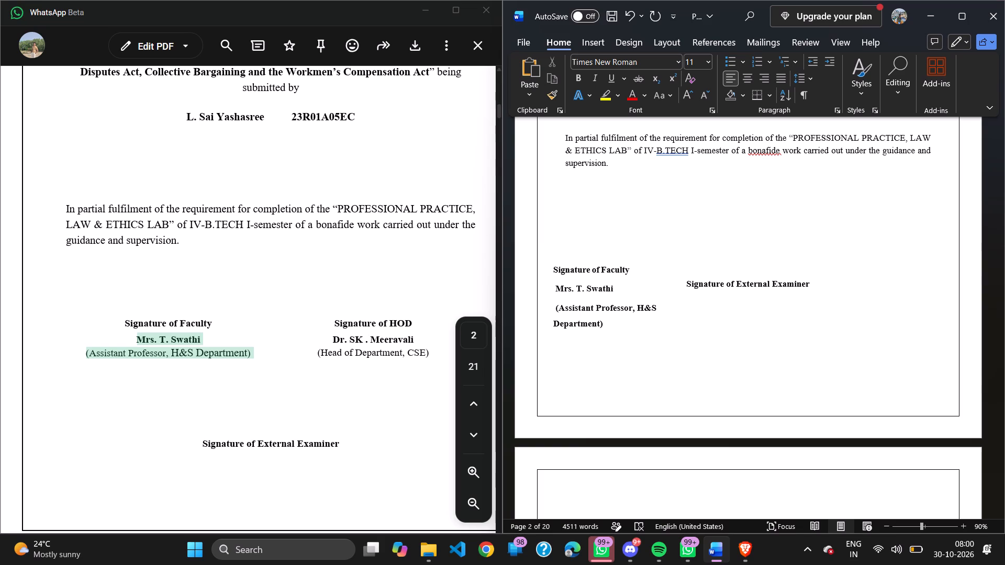
Insert empty lines above "Signature of External Examiner" so it sits below the faculty signature block.
key(Return)
key(Return)
key(Return)
key(Return)
key(Return)
key(Return)
key(Return)
key(Return)
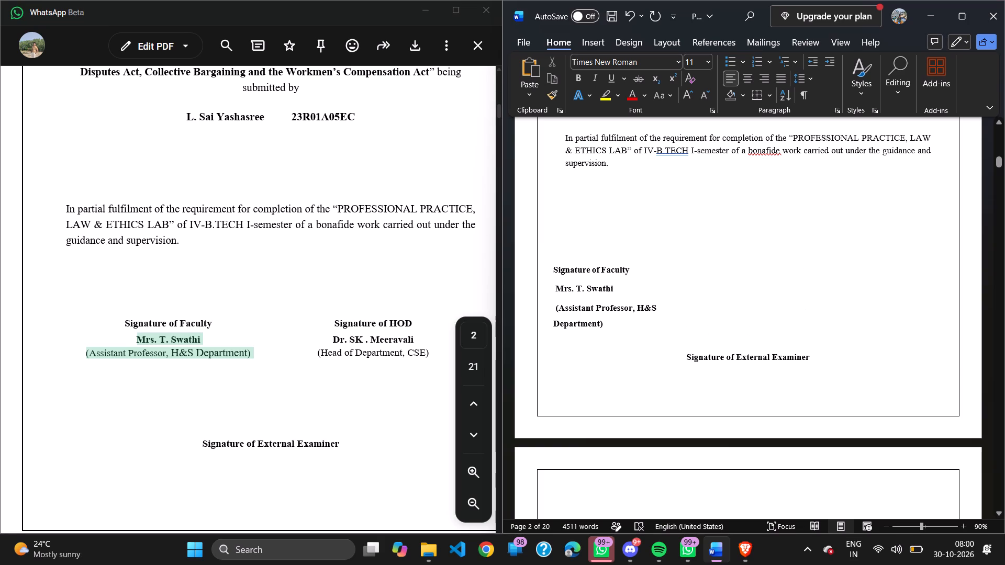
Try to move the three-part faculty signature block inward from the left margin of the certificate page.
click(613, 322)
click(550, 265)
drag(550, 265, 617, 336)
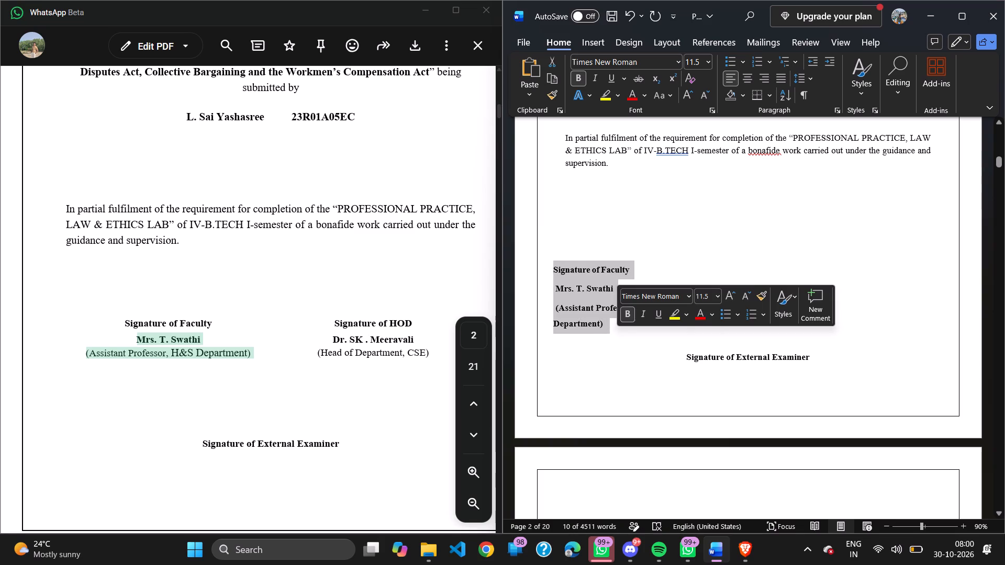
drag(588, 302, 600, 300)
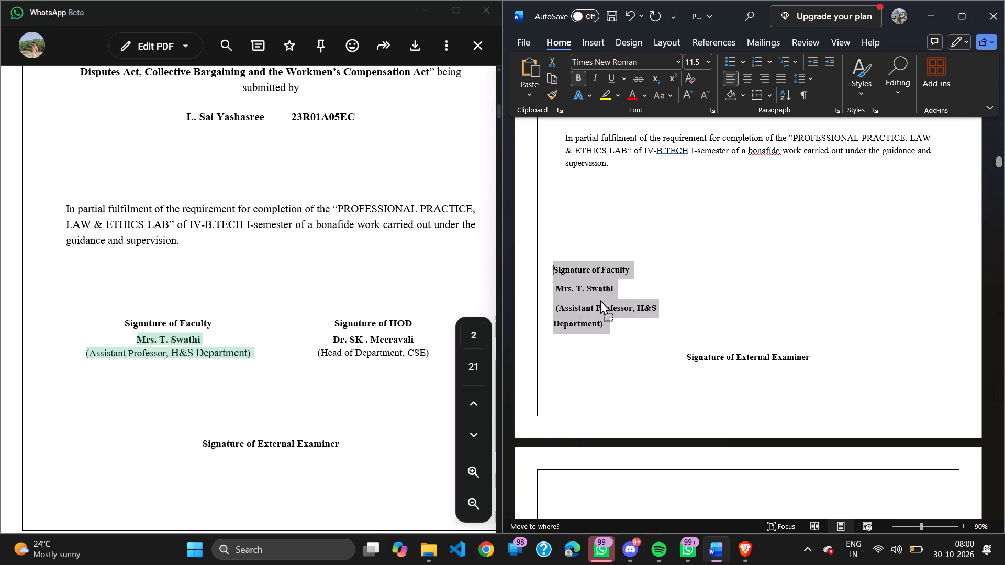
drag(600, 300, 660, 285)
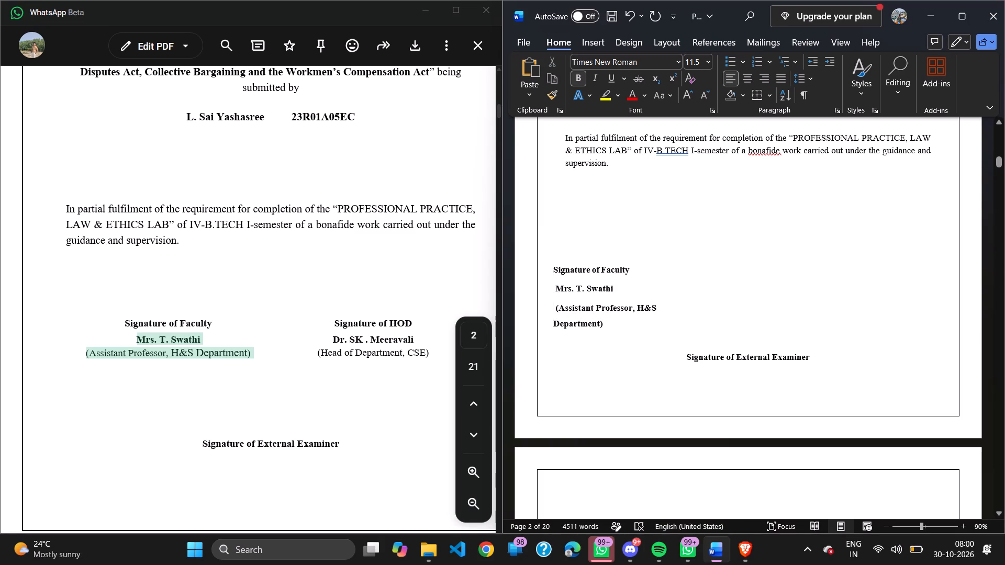
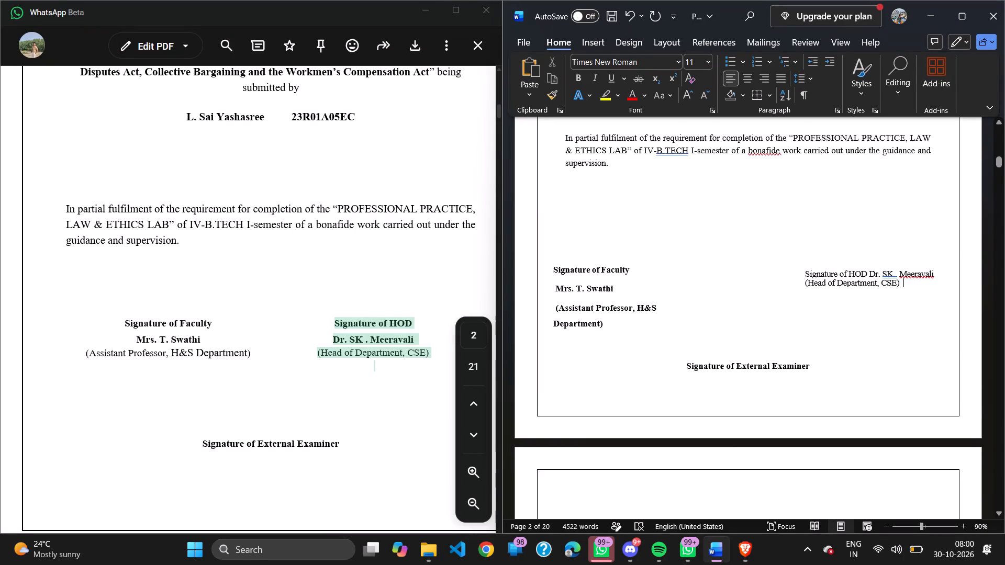
Split the HOD signature block into separate lines for "Signature of HOD", the HOD's name and "(Head of Department, CSE)".
click(868, 273)
key(Return)
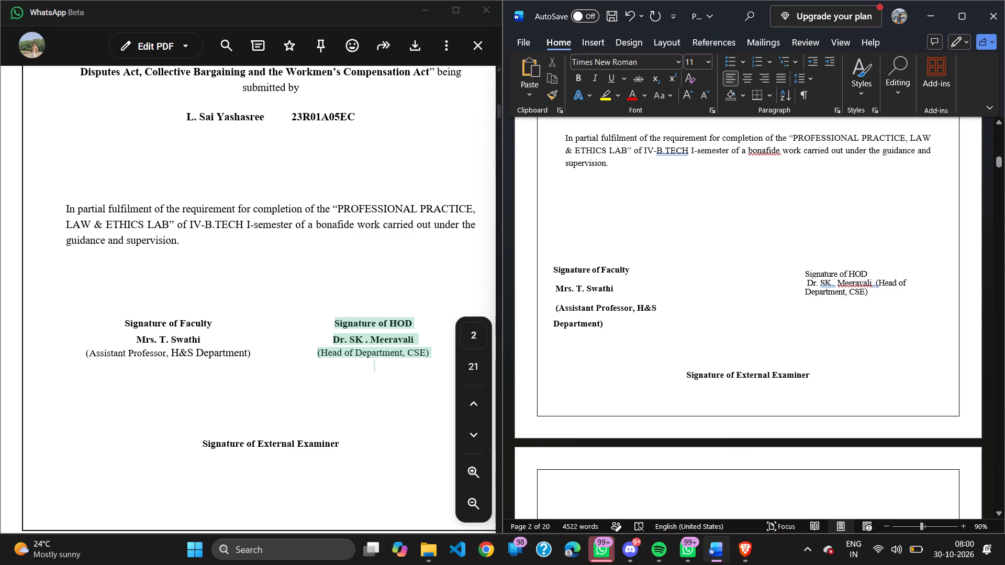
click(876, 283)
key(Return)
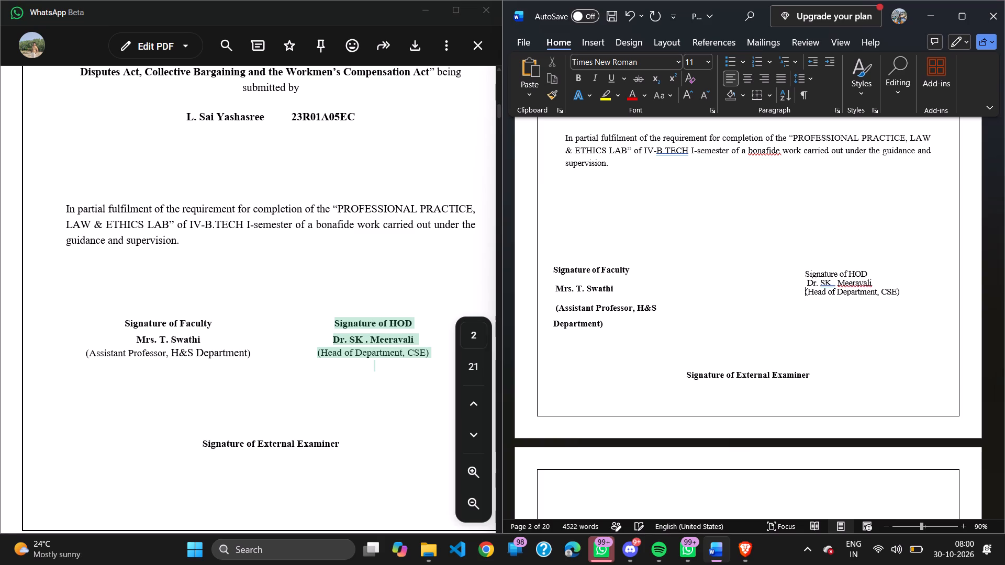
click(866, 322)
Make the three-line HOD signature block on the certificate page bold.
drag(800, 272, 895, 300)
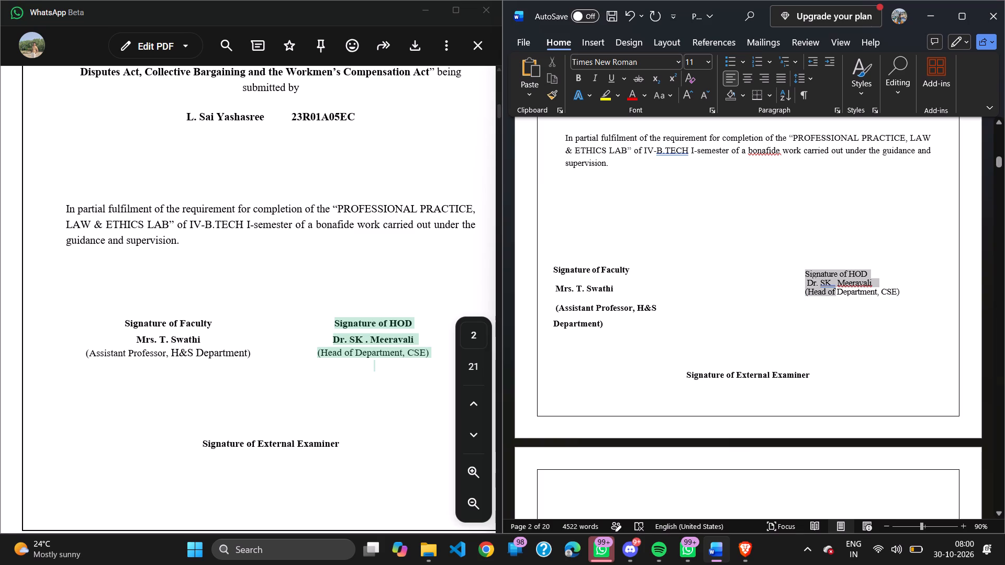
drag(895, 300, 898, 300)
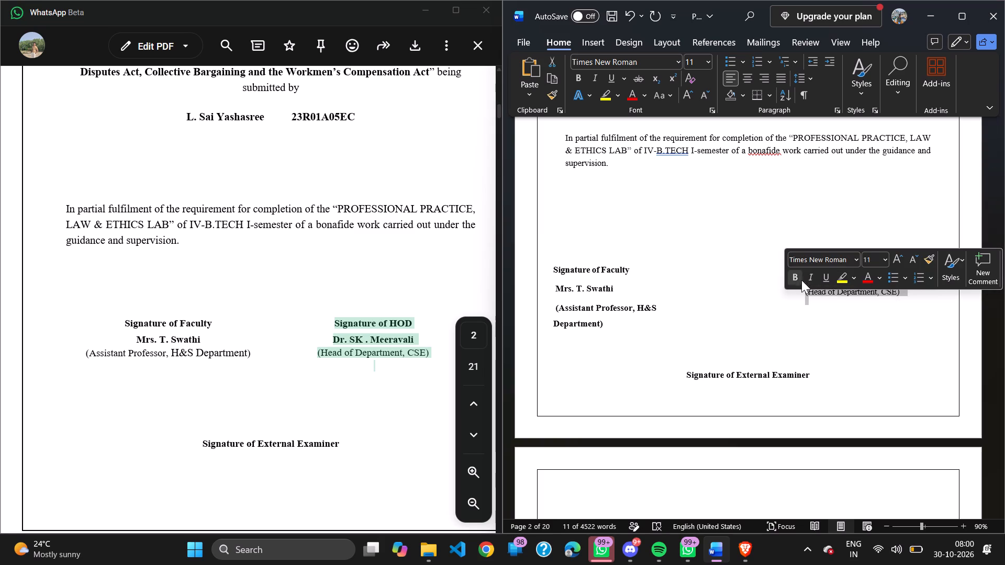
click(794, 281)
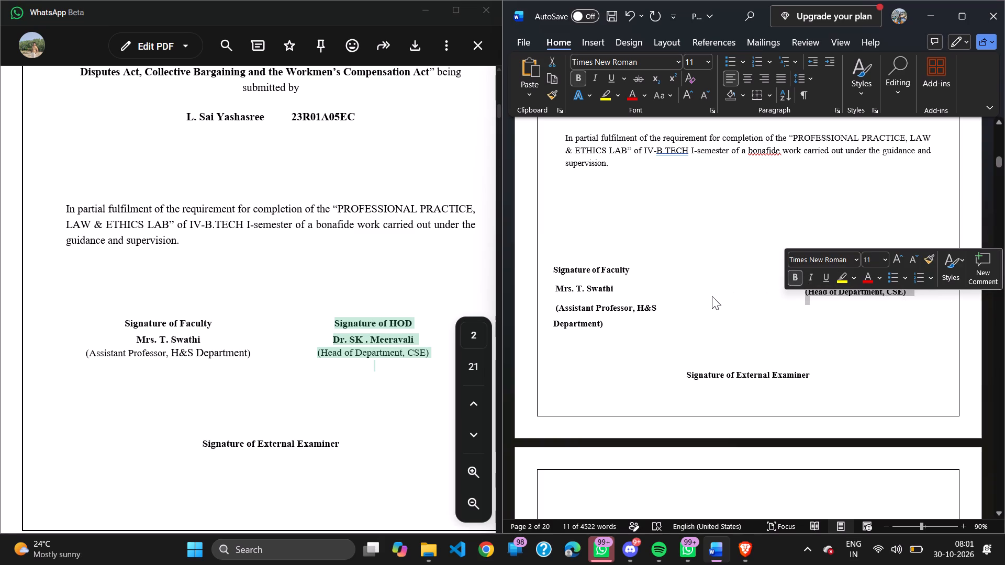
click(712, 296)
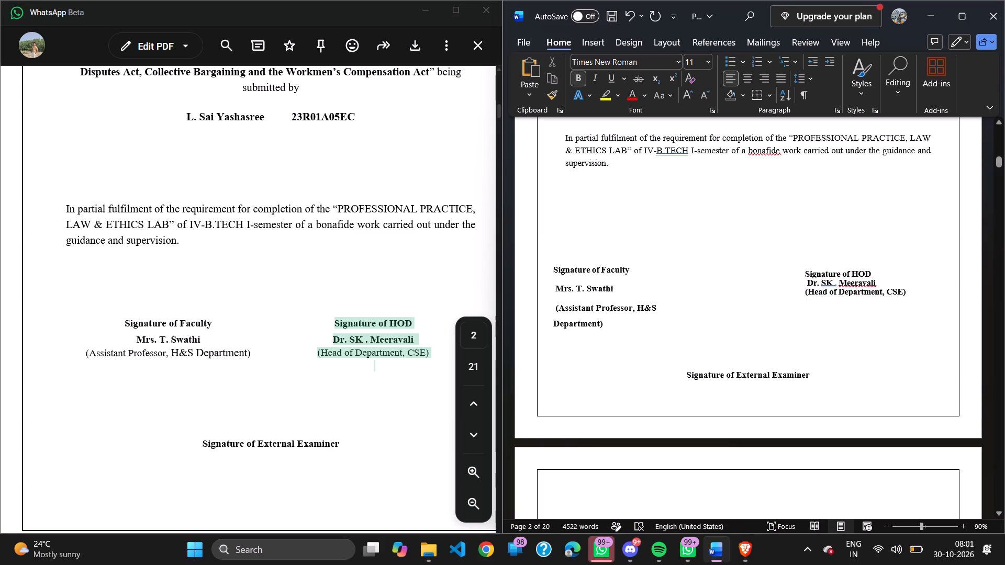
Insert an empty line above and below the HOD's name to space out the HOD signature block.
click(876, 279)
key(Return)
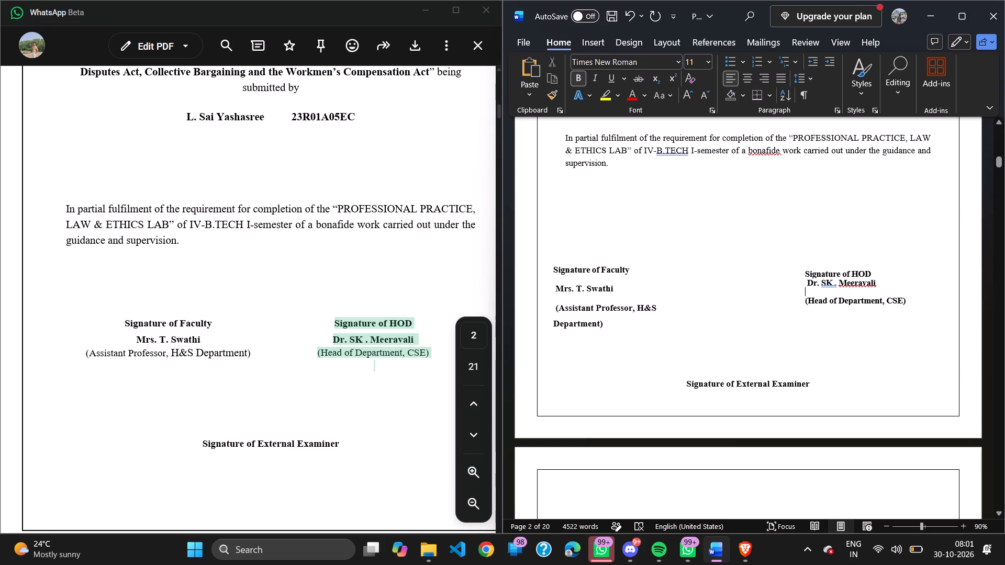
click(875, 270)
key(Return)
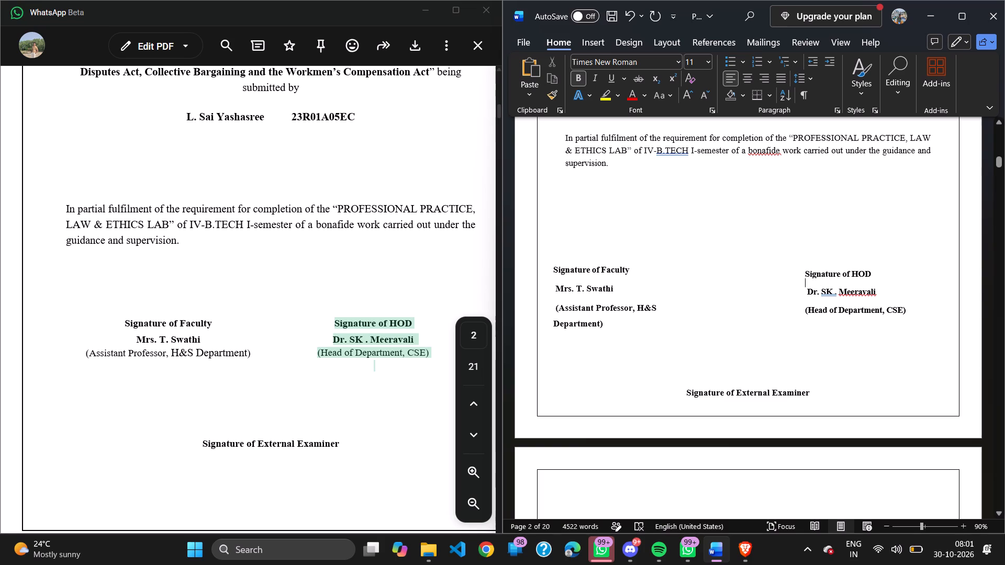
Replace the indent of "(Head of Department, CSE)" with leading spaces so the line sits centred beneath the HOD's name.
click(804, 312)
key(BackSpace)
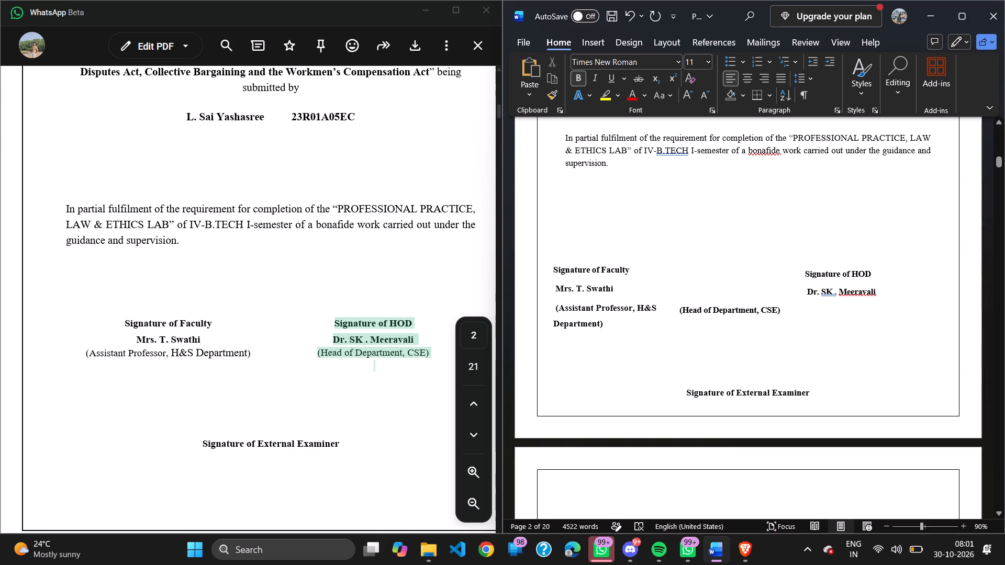
key(space)
key(space)
key(space)
key(space)
key(space)
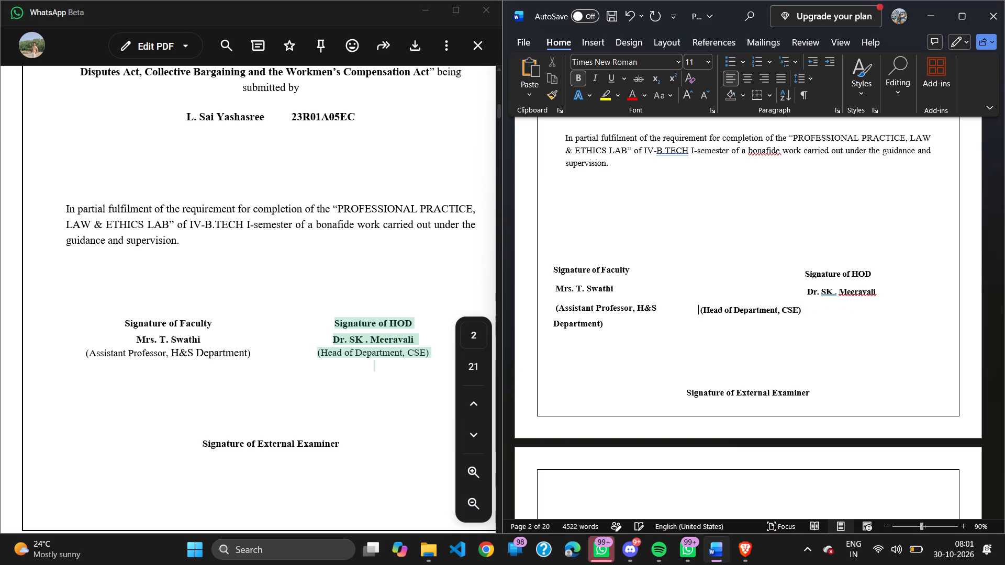
key(space)
key(space)
key(space)
key(space)
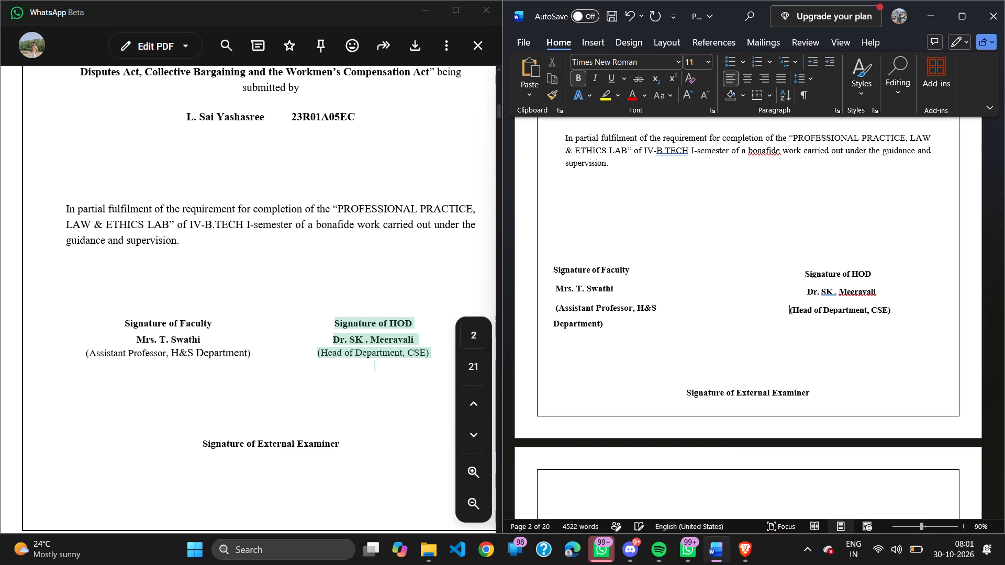
key(space)
key(space)
key(space)
key(space)
key(space)
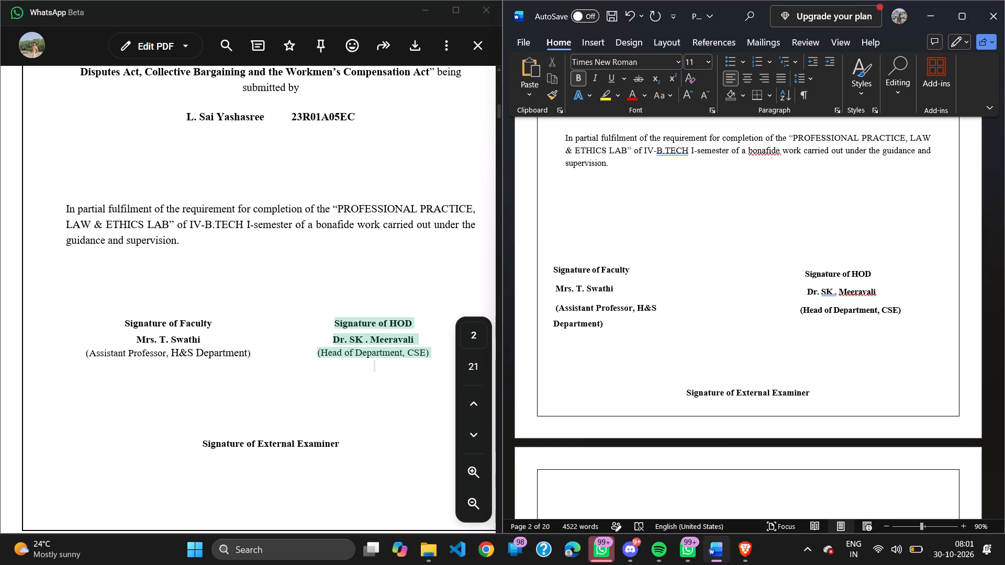
Shift "Signature of Faculty" inward from the page border with leading spaces.
click(549, 270)
key(space)
key(space)
key(space)
key(space)
key(space)
key(space)
key(space)
key(space)
key(space)
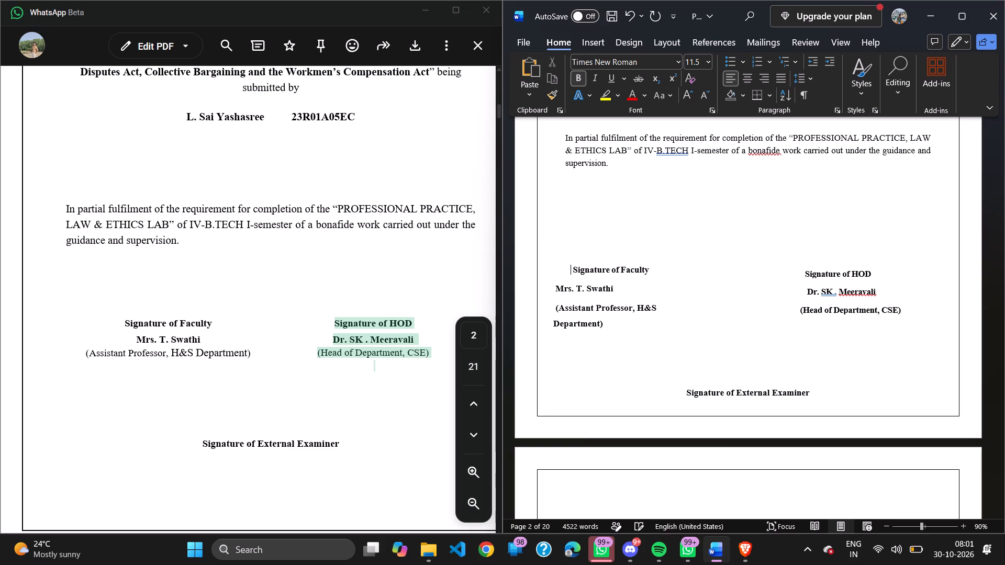
key(space)
key(space)
key(space)
key(space)
key(space)
key(space)
key(space)
key(space)
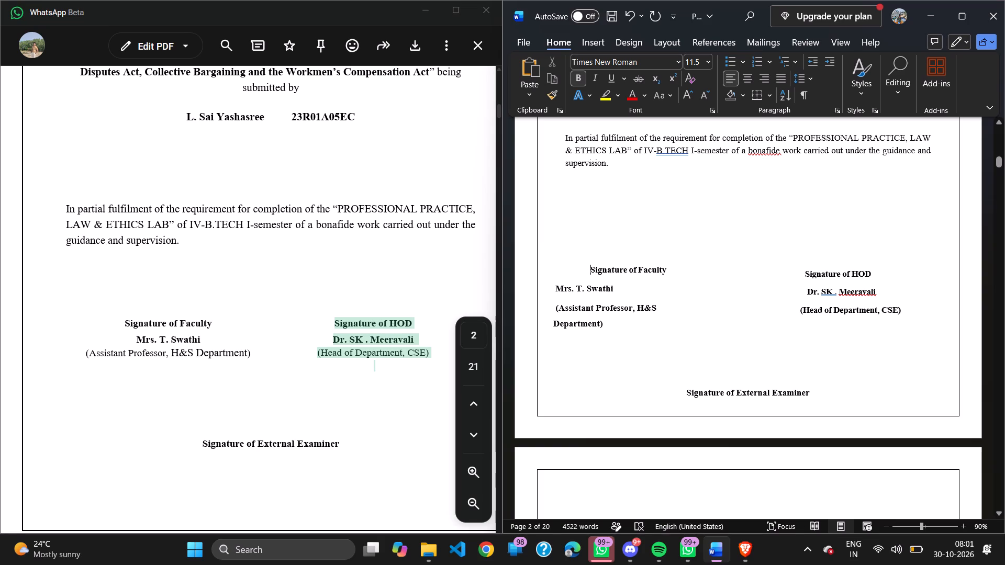
Shift the faculty member's name inward with leading spaces so it is centred under "Signature of Faculty".
click(552, 288)
key(space)
key(space)
key(space)
key(space)
key(space)
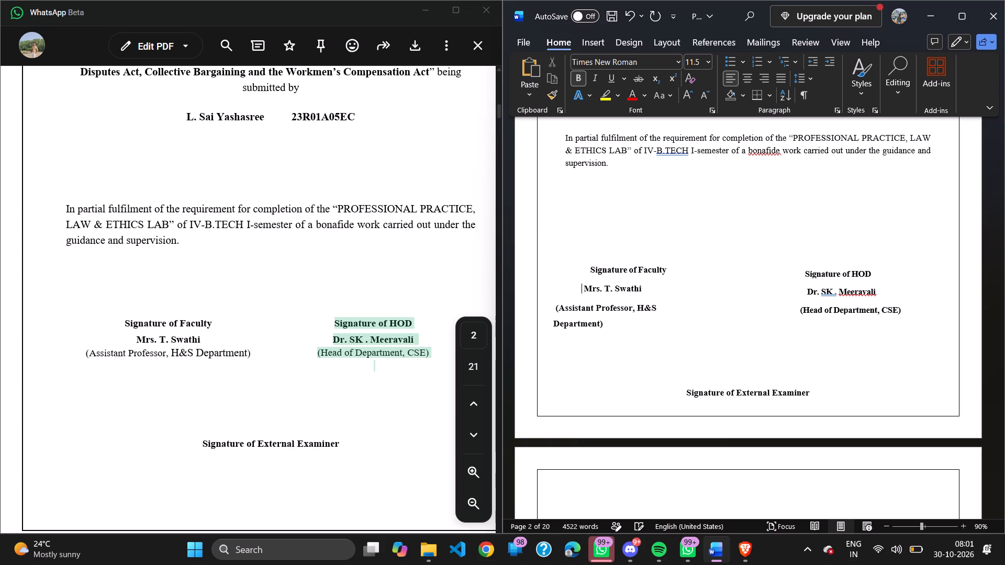
key(space)
key(space)
key(space)
key(space)
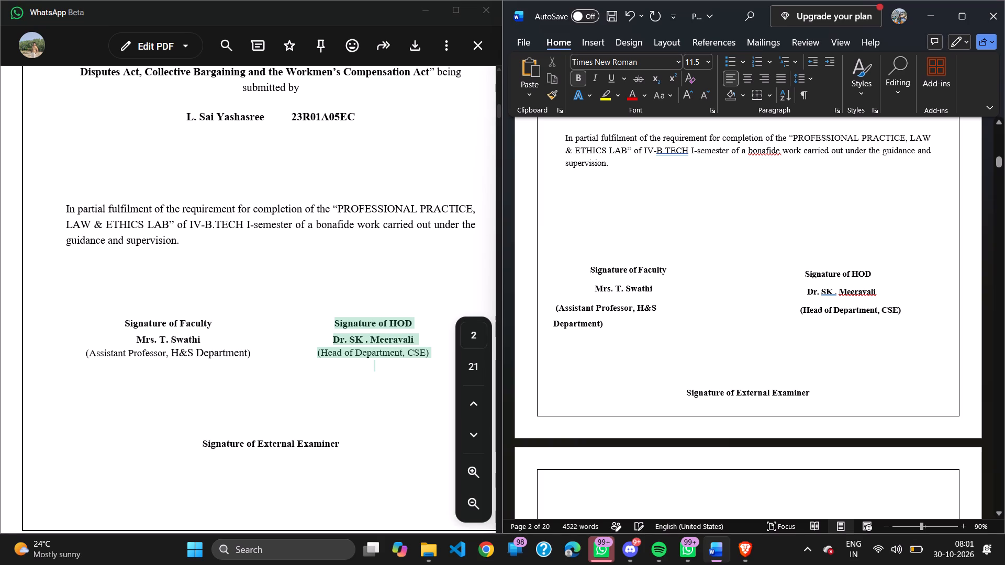
Shift the "(Assistant Professor, H&S" line inward with leading spaces beneath the faculty member's name.
click(554, 305)
key(space)
key(space)
key(space)
key(space)
key(space)
key(space)
key(space)
key(space)
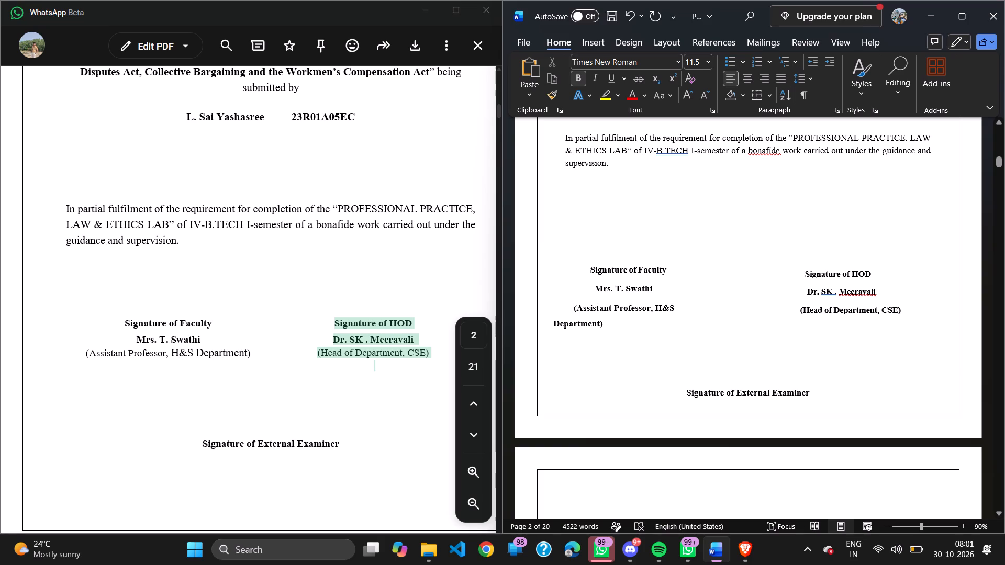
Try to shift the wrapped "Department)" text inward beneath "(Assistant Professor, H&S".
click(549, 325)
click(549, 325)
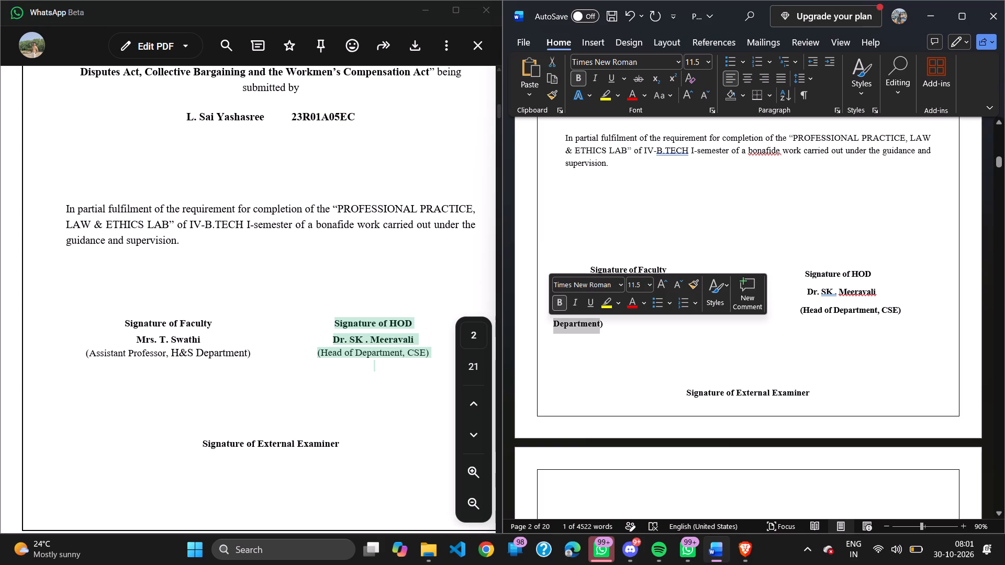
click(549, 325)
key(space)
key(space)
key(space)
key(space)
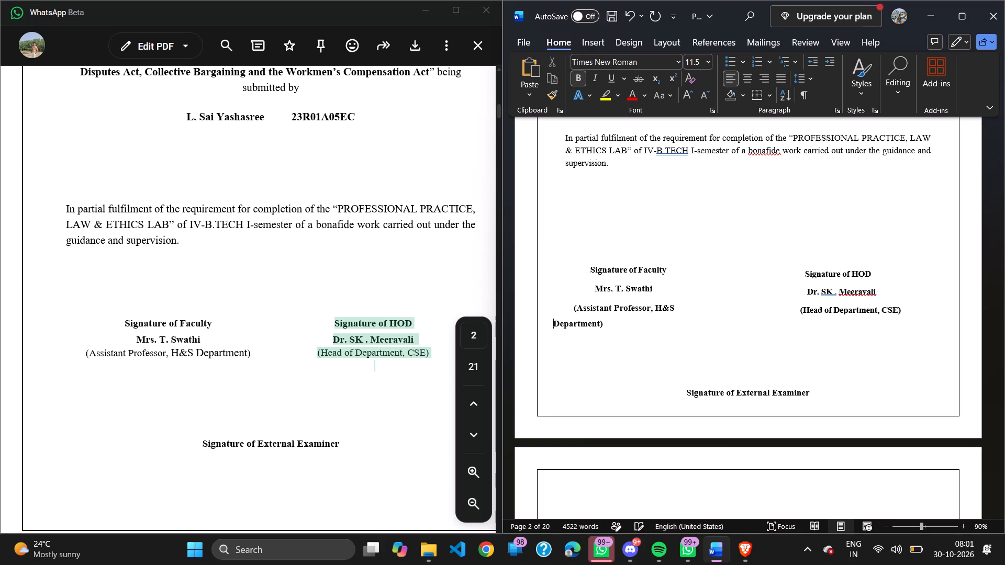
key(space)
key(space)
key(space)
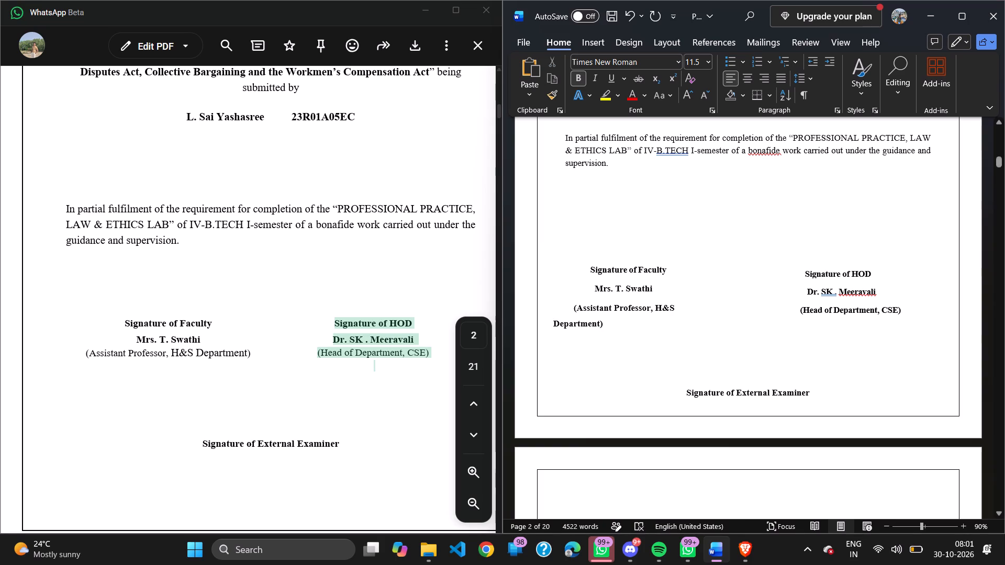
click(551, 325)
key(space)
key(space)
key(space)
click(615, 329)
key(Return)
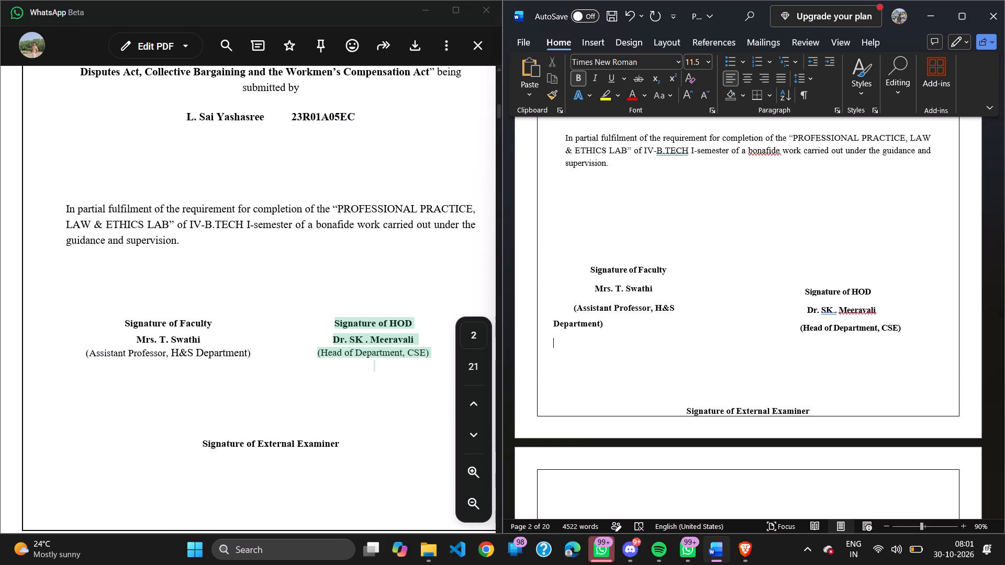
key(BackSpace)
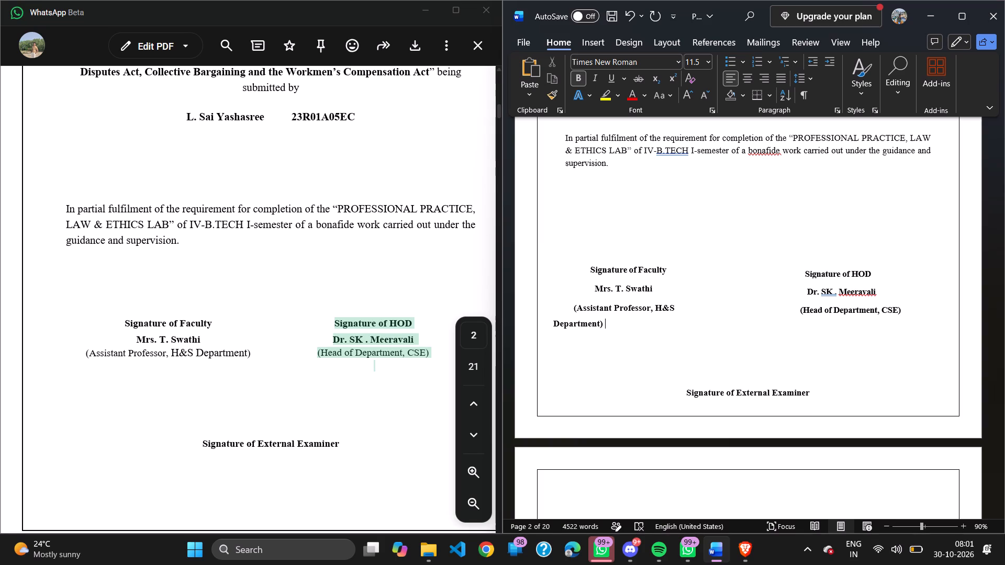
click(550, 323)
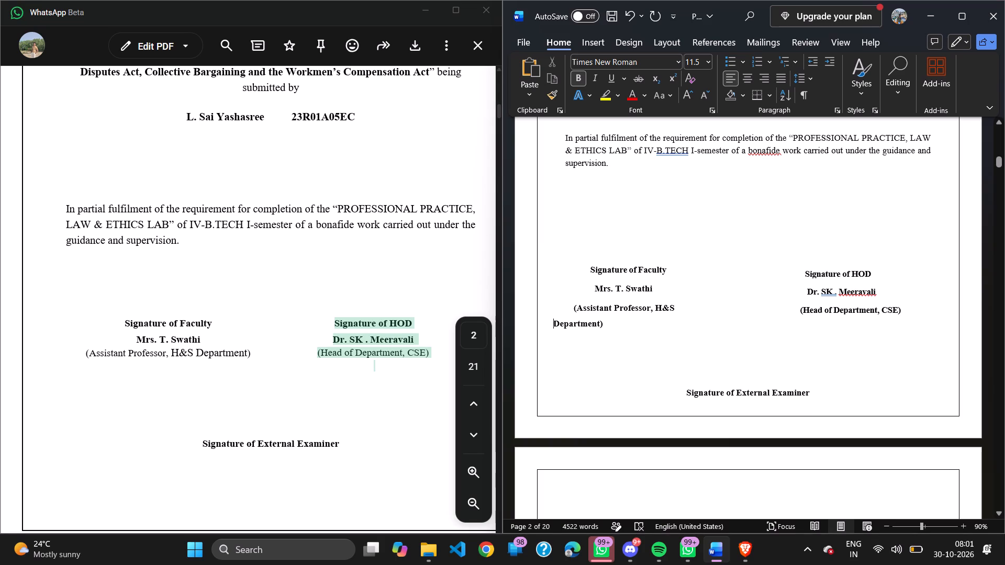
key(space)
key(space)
Break the faculty designation after "H&S" so that "Department)" sits on its own indented line beneath "(Assistant Professor, H&S".
click(683, 309)
click(683, 309)
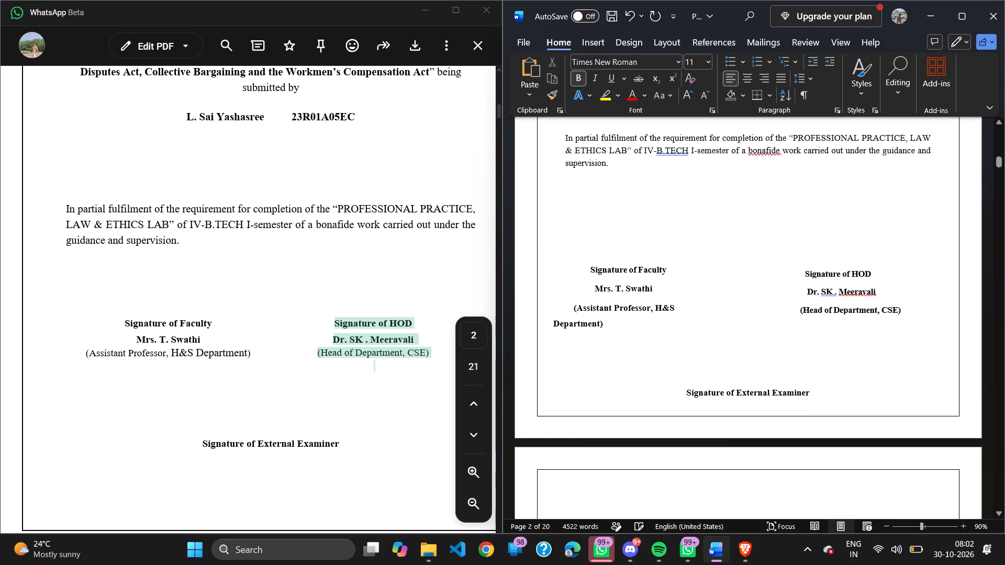
click(678, 305)
key(BackSpace)
key(space)
key(space)
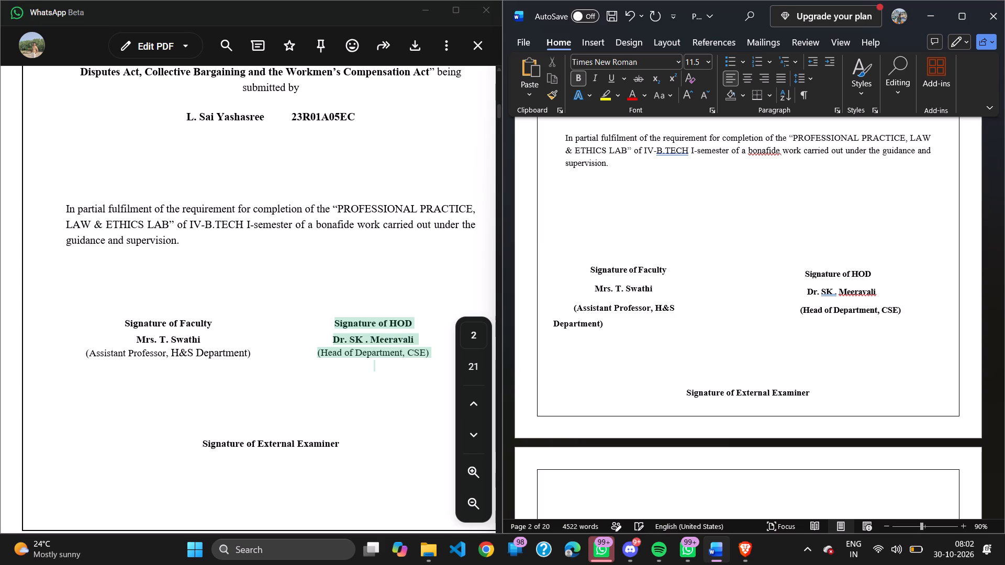
key(BackSpace)
key(Return)
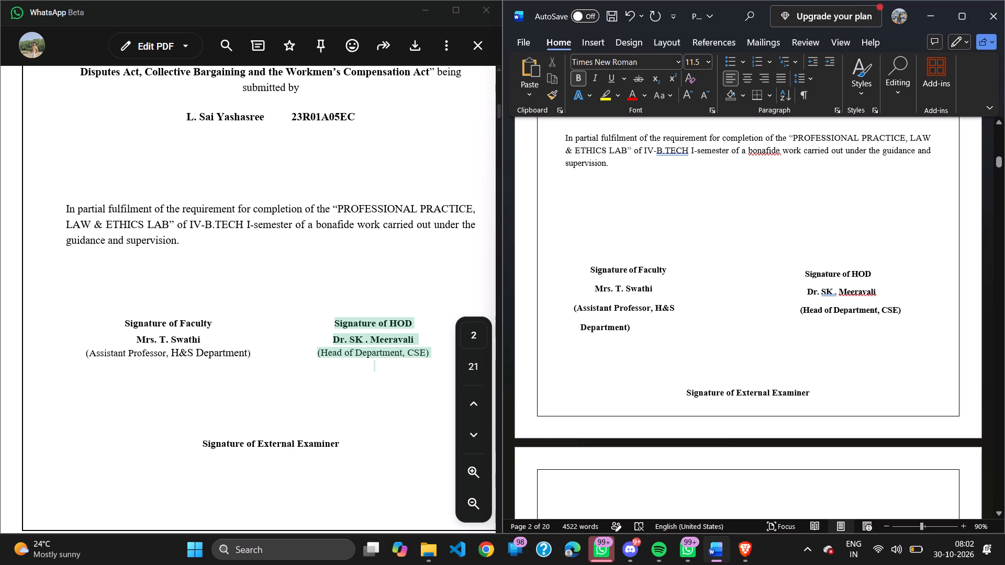
Move "Signature of Faculty" down one line and indent it with leading spaces to centre it above the faculty member's name.
click(586, 269)
key(Return)
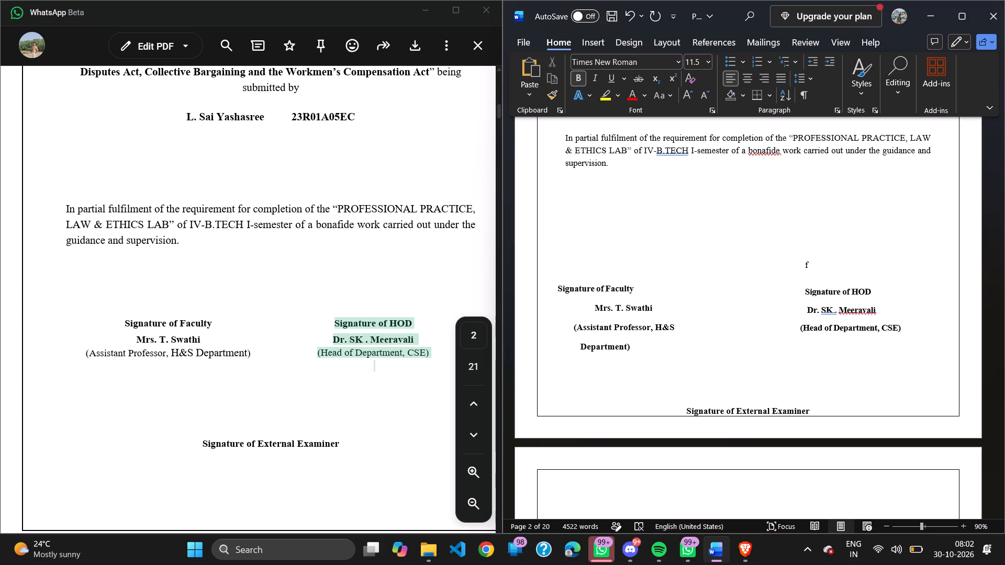
key(space)
key(space)
key(space)
key(space)
key(space)
key(space)
key(space)
key(space)
key(space)
key(space)
key(space)
key(space)
key(space)
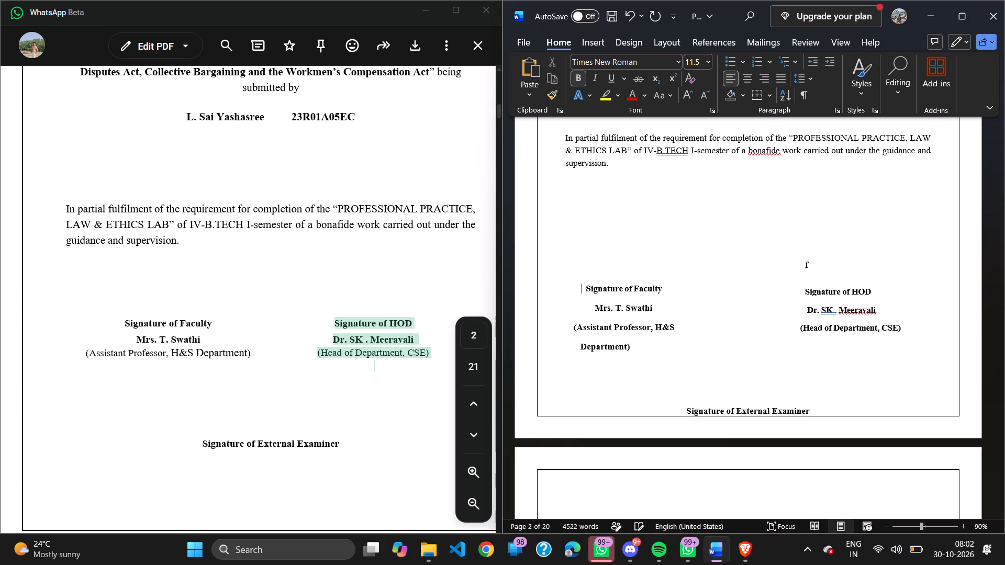
Delete the stray "f" and its line above "Signature of HOD" on the certificate page.
click(817, 264)
key(BackSpace)
key(BackSpace)
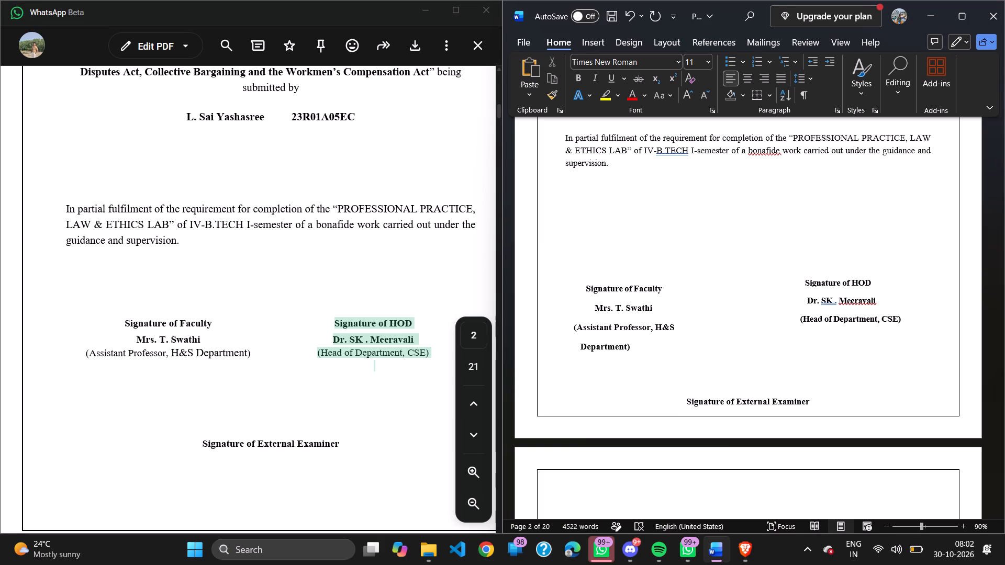
click(709, 280)
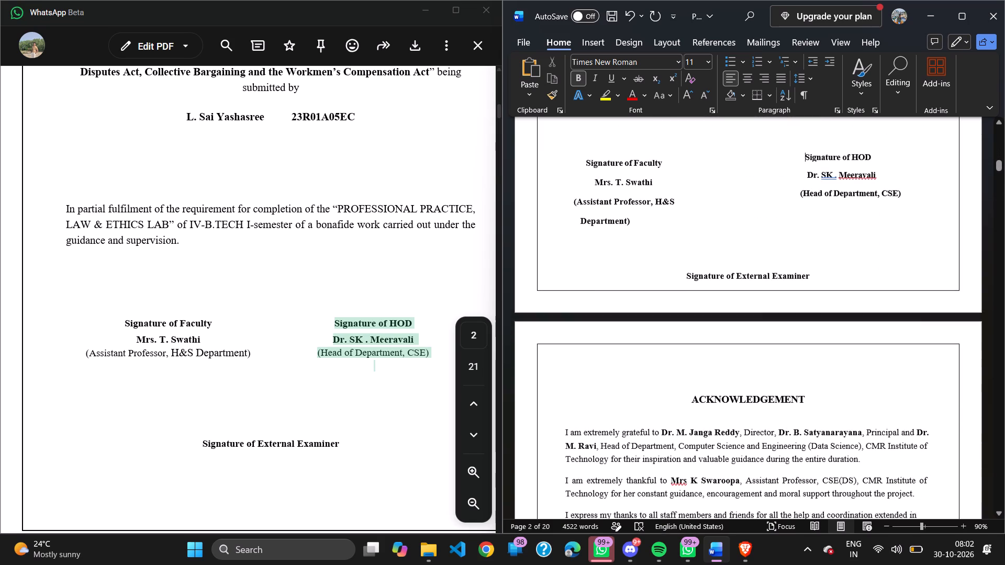
Compare the ACKNOWLEDGEMENT page of the reference PDF with the same page in the Word document.
scroll(425, 375, down, 1)
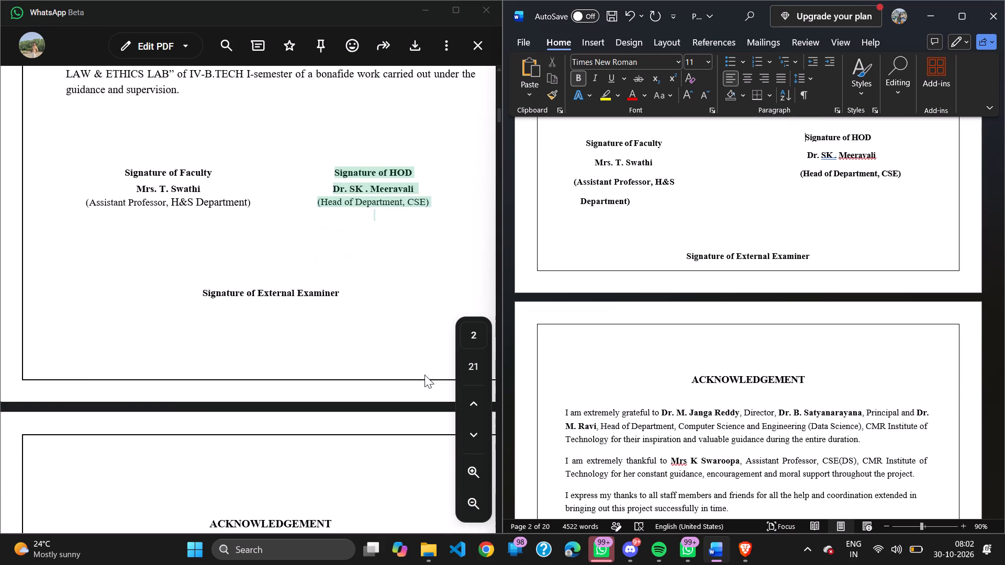
scroll(425, 375, down, 1)
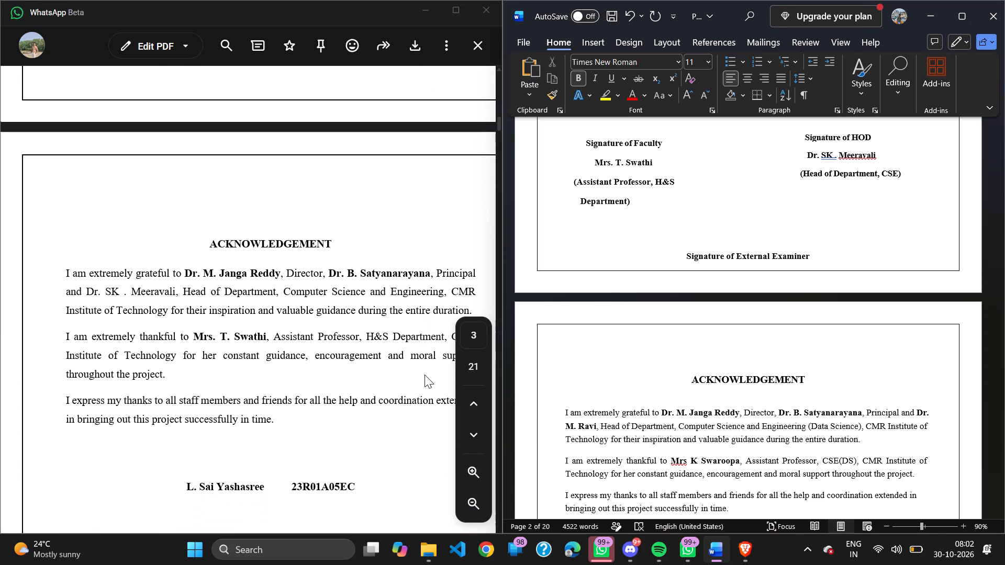
click(585, 381)
scroll(585, 381, down, 1)
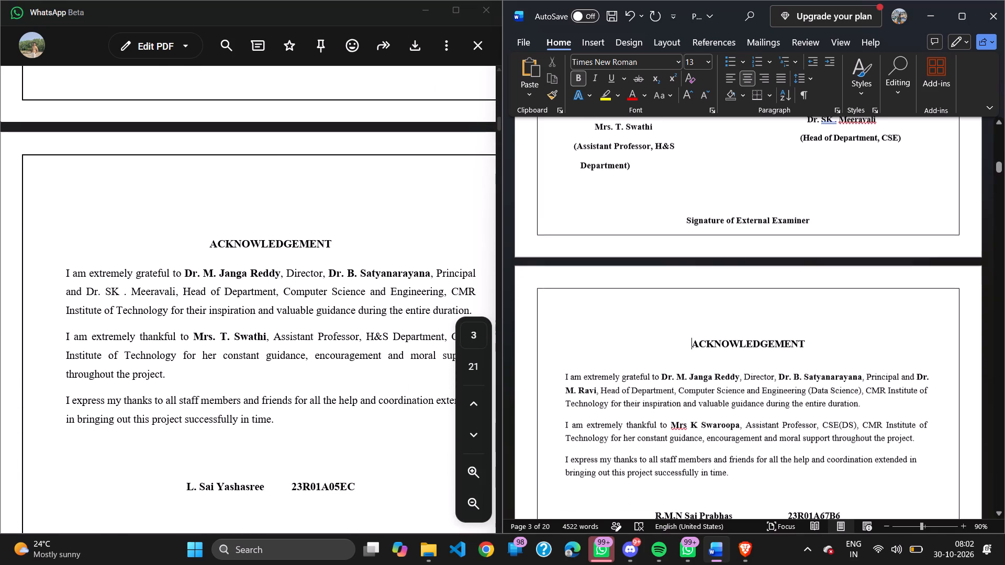
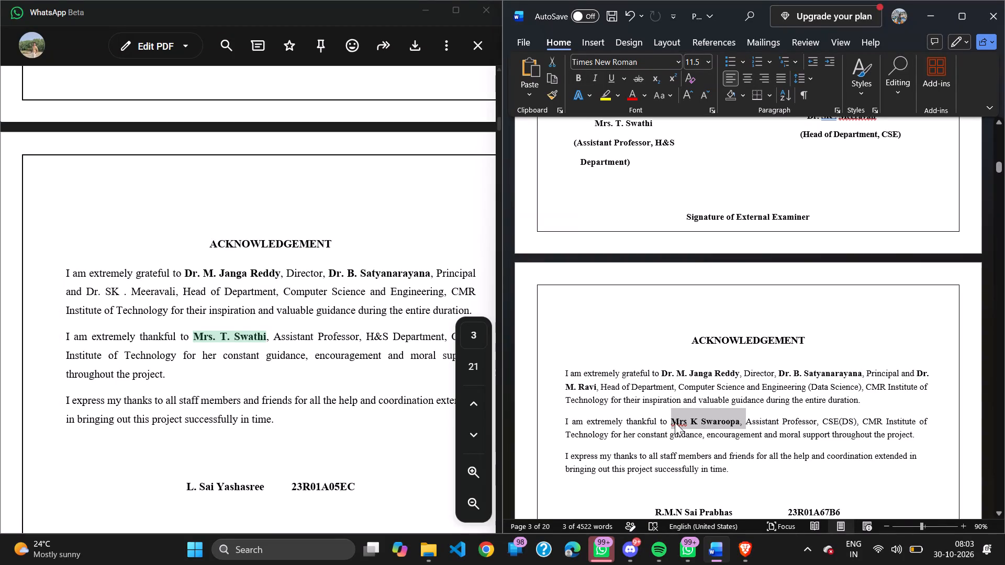
Replace the faculty guide's name in the acknowledgement's second paragraph with the name copied from the PDF, followed by a comma and space.
key(ctrl+v)
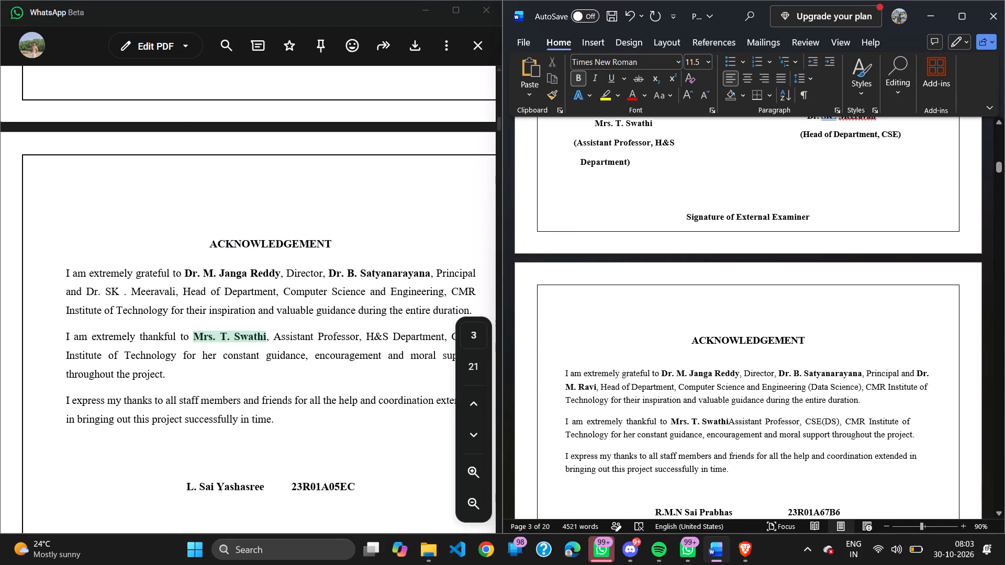
key(comma)
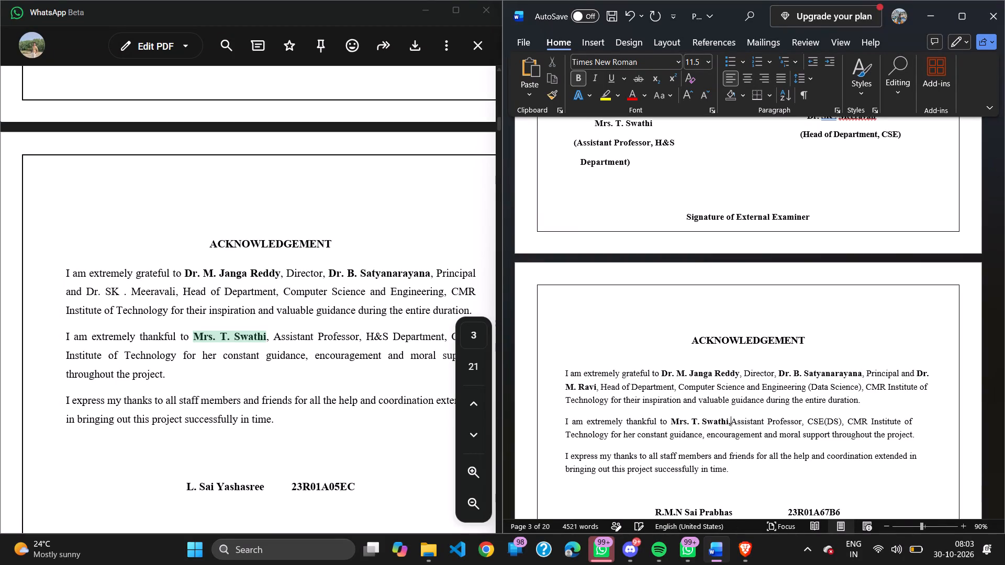
key(space)
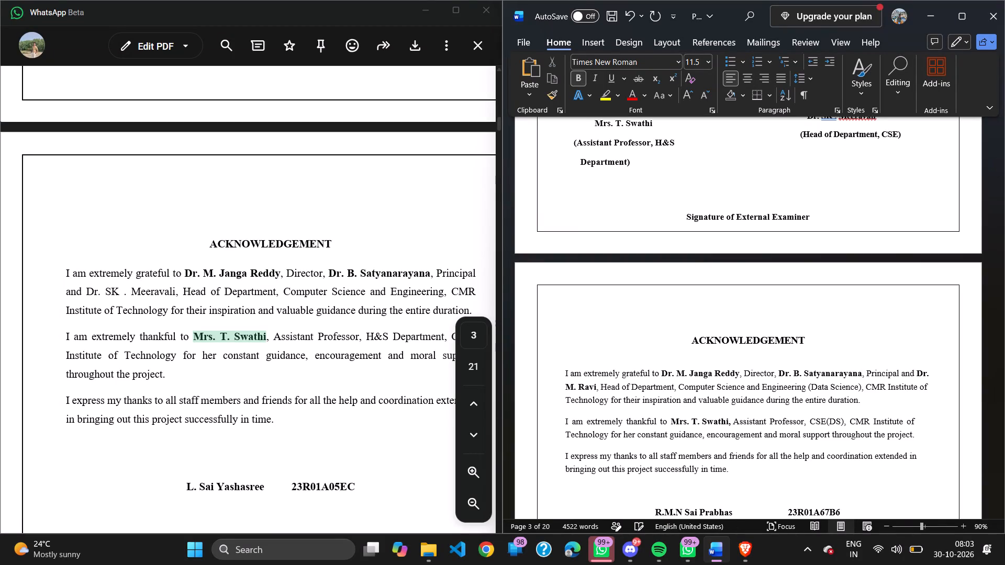
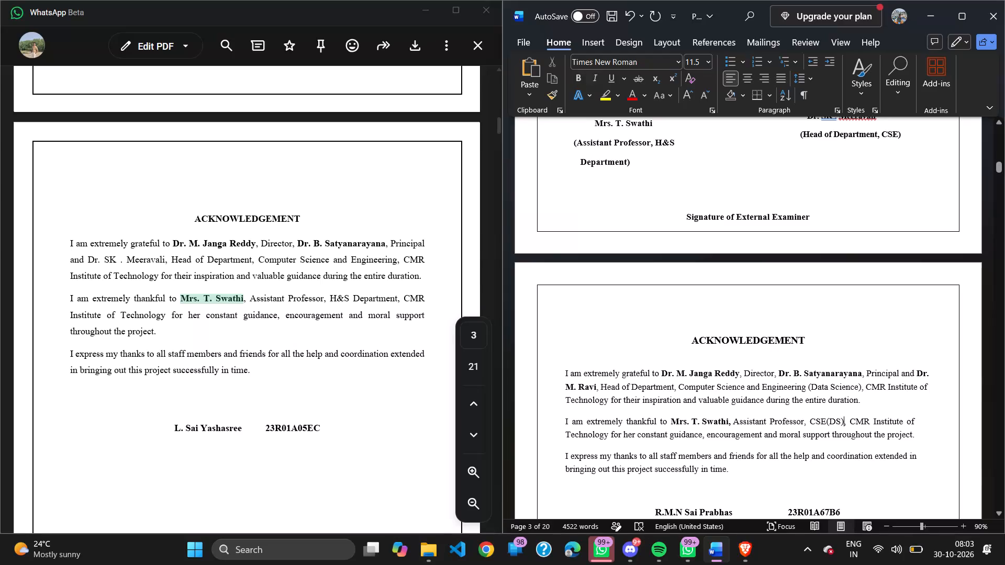
Replace CSE(DS) in the acknowledgement's second paragraph with H&S Department.
key(BackSpace)
key(BackSpace)
key(BackSpace)
key(BackSpace)
key(BackSpace)
key(BackSpace)
key(BackSpace)
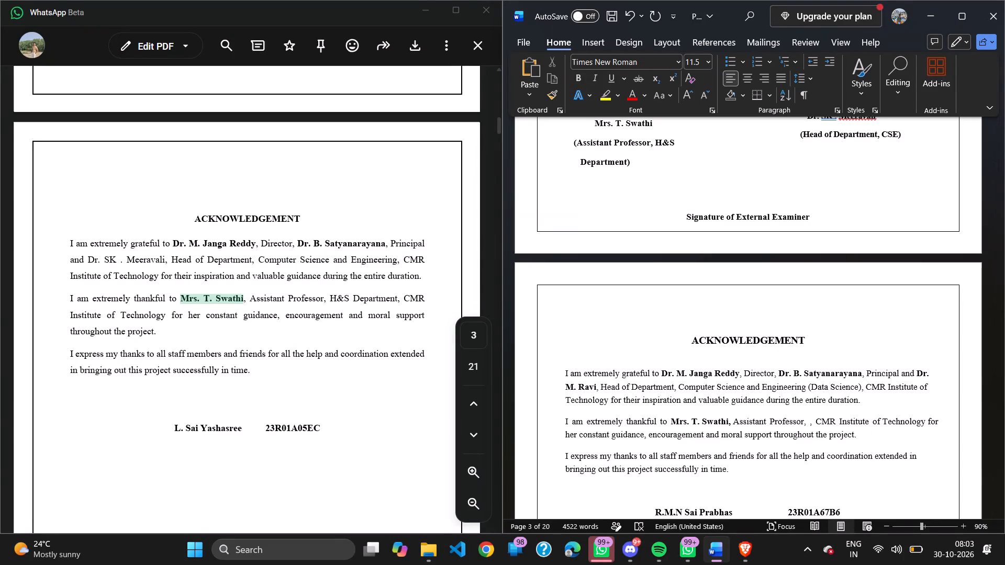
key(shift+h)
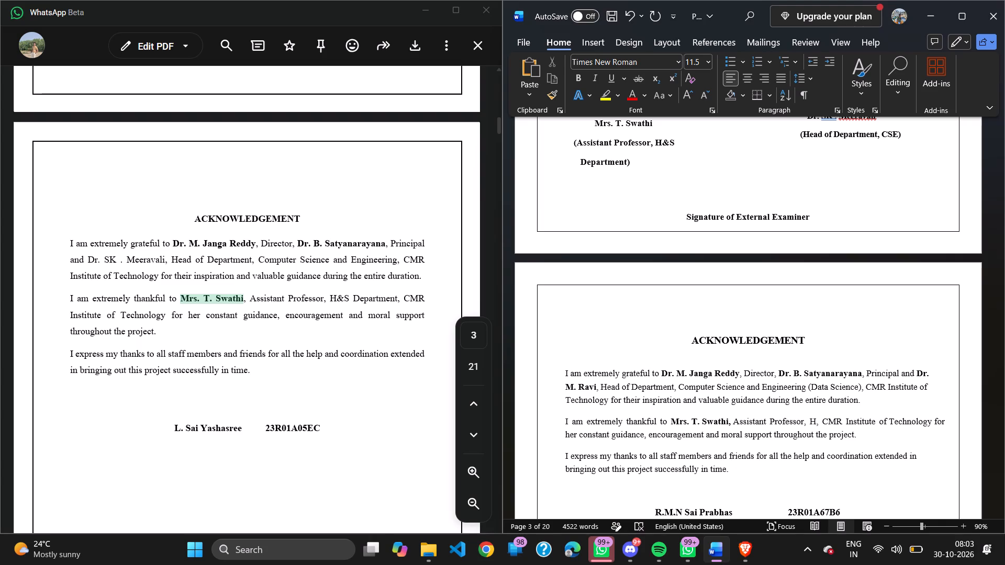
key(shift+ampersand)
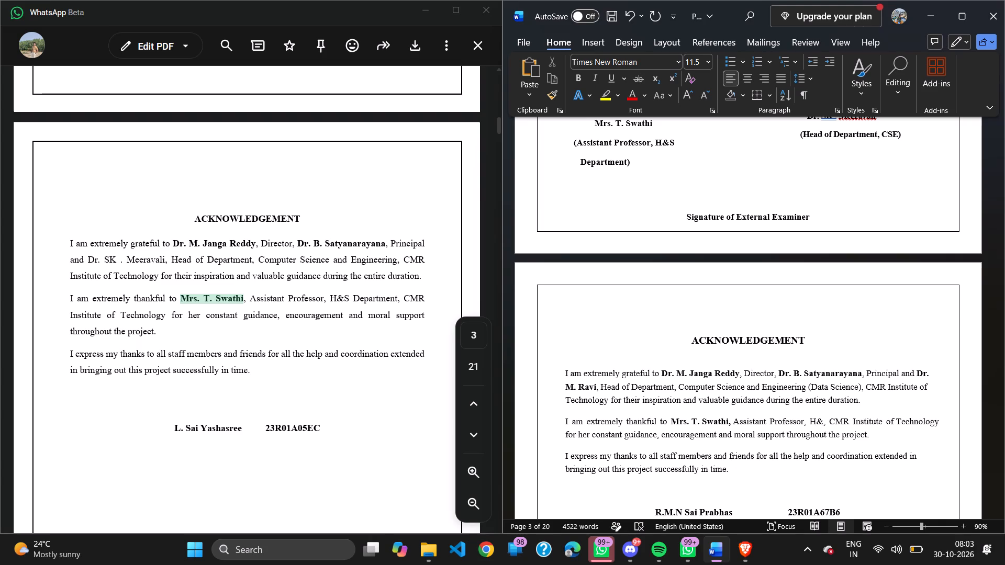
key(shift+s)
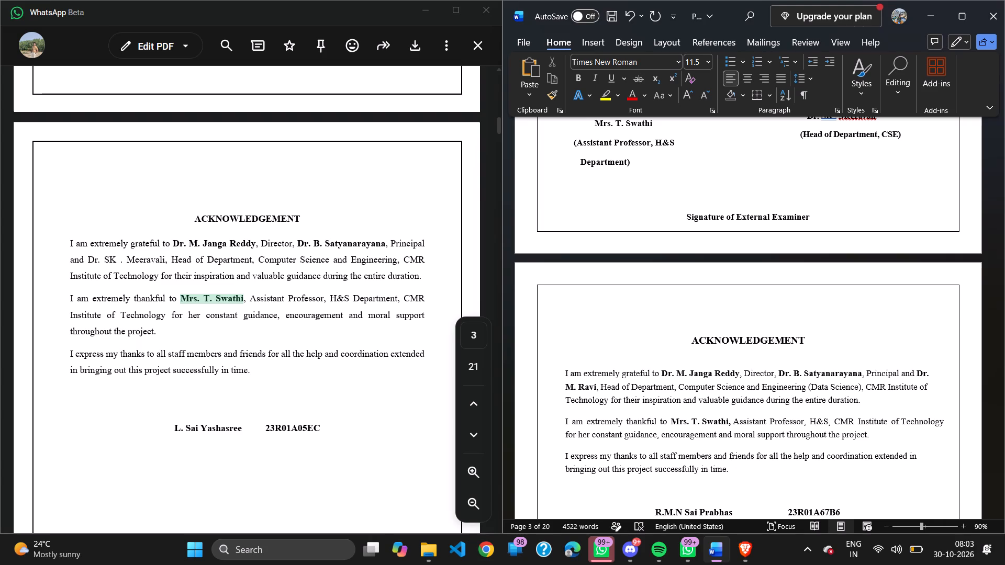
key(space)
text(de)
key(BackSpace)
key(BackSpace)
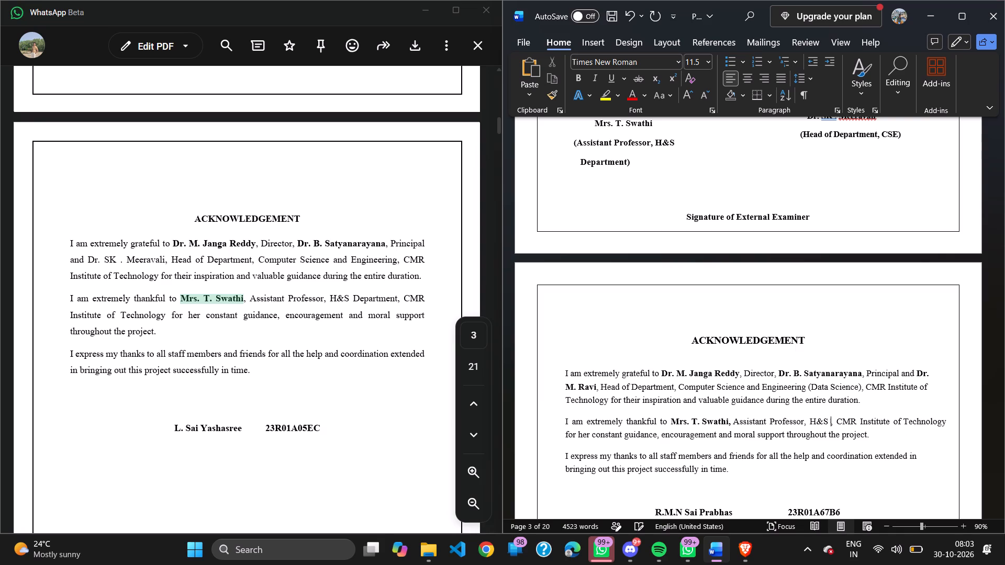
text(De)
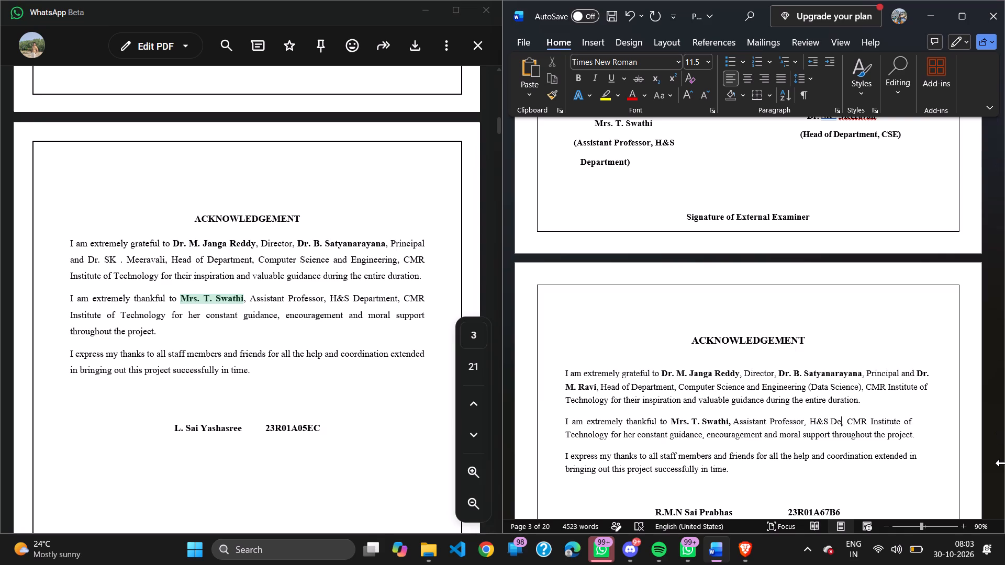
Complete the word "Department" after H&S in the acknowledgement's second paragraph.
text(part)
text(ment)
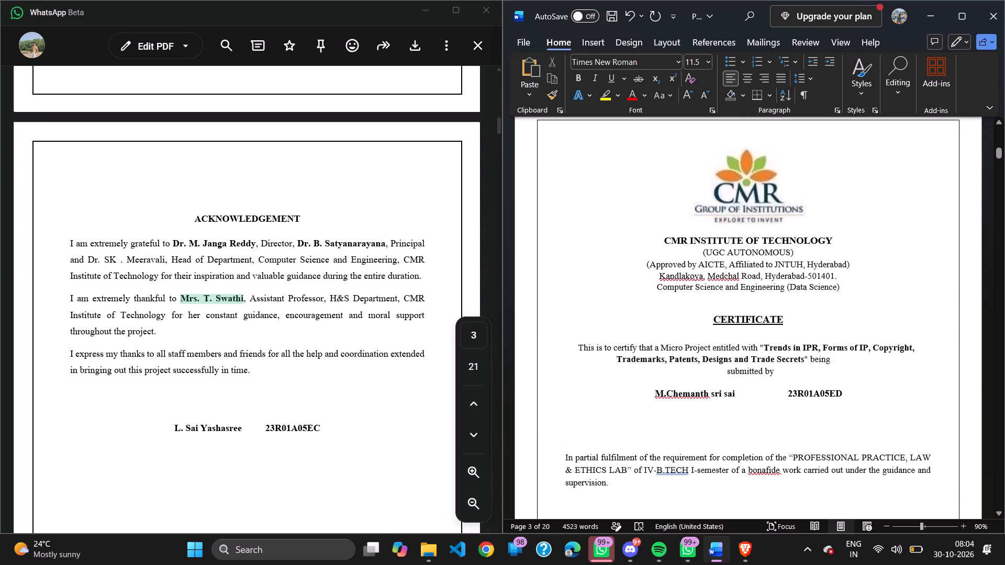
drag(849, 396, 739, 390)
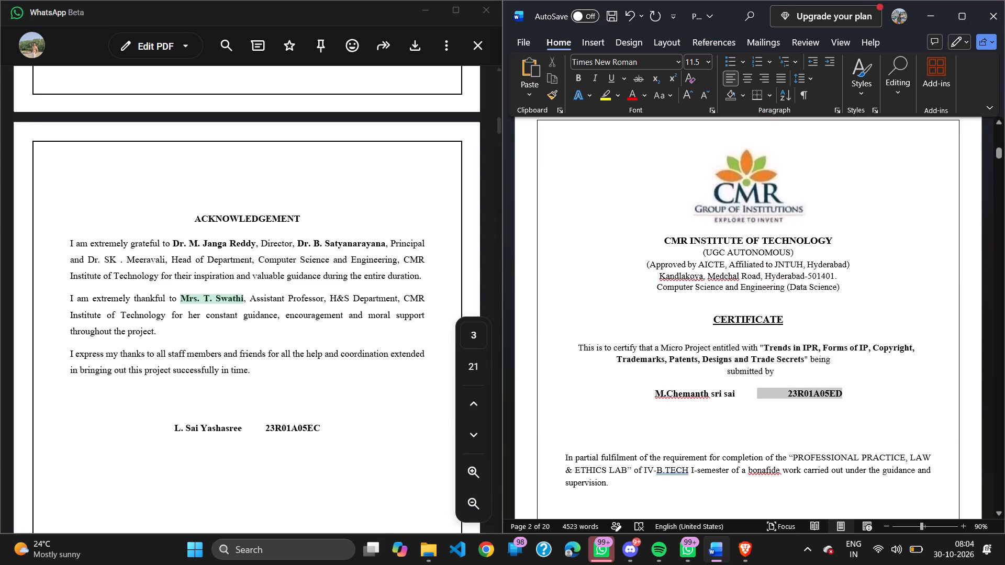
drag(739, 390, 684, 391)
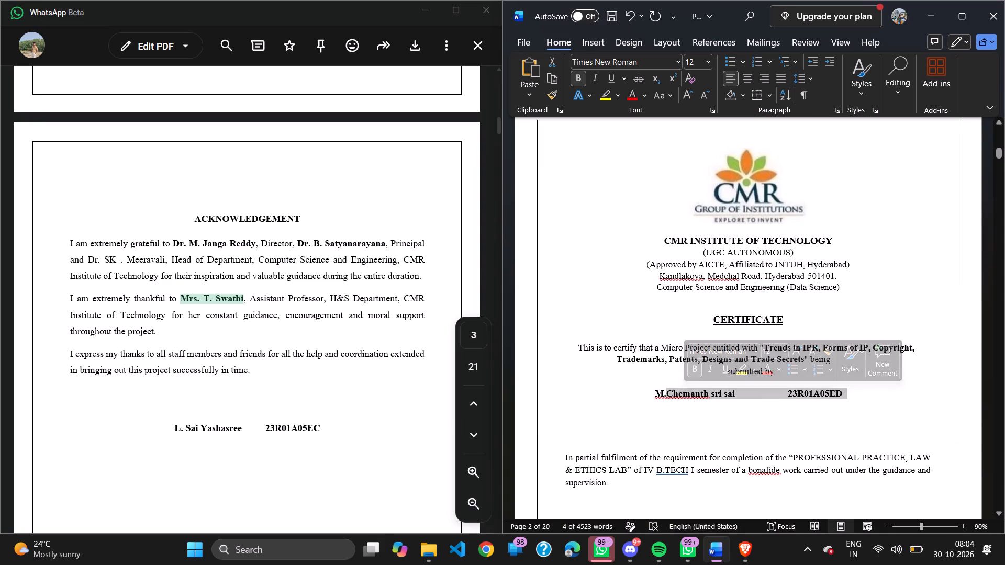
drag(646, 389, 852, 388)
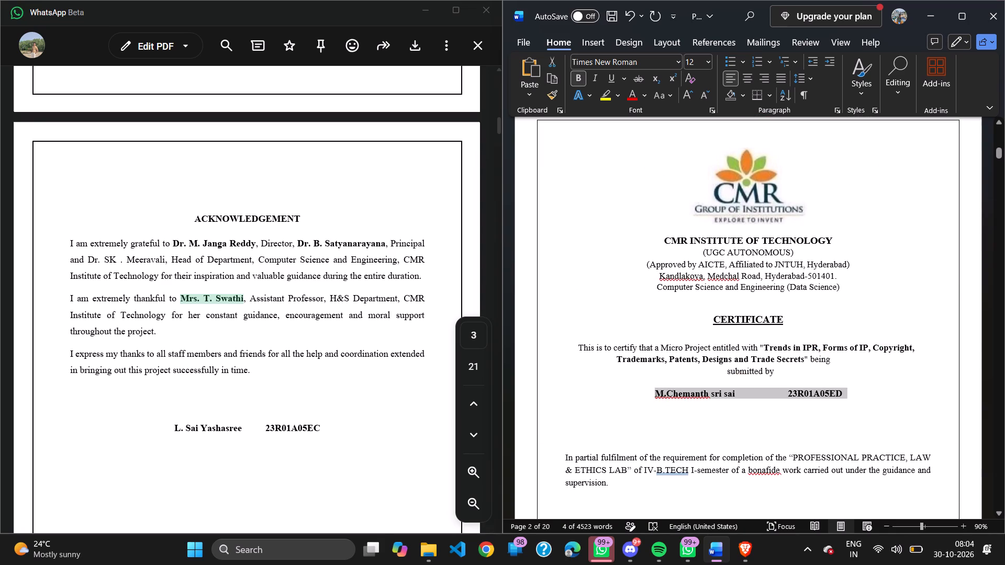
drag(852, 388, 853, 389)
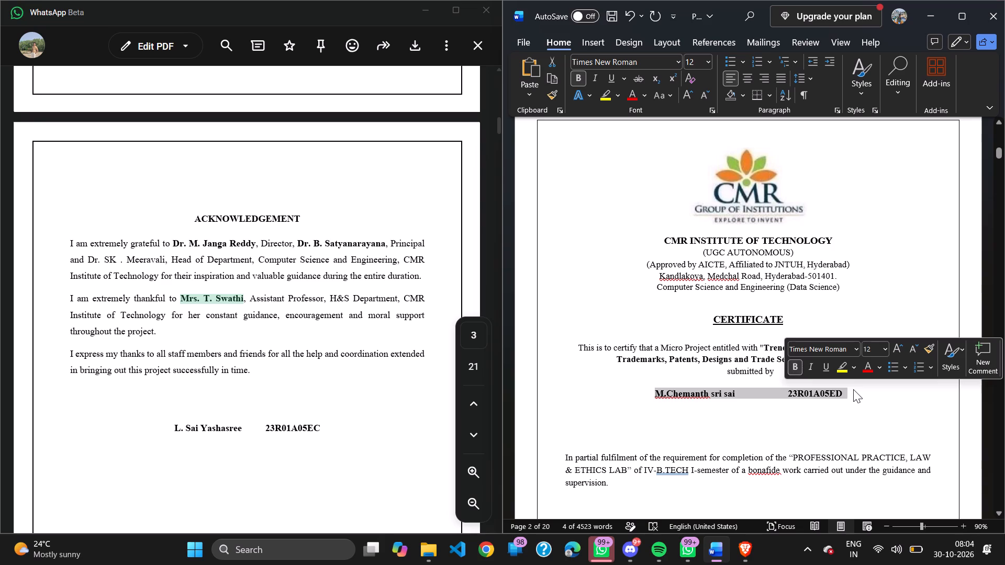
key(ctrl+c)
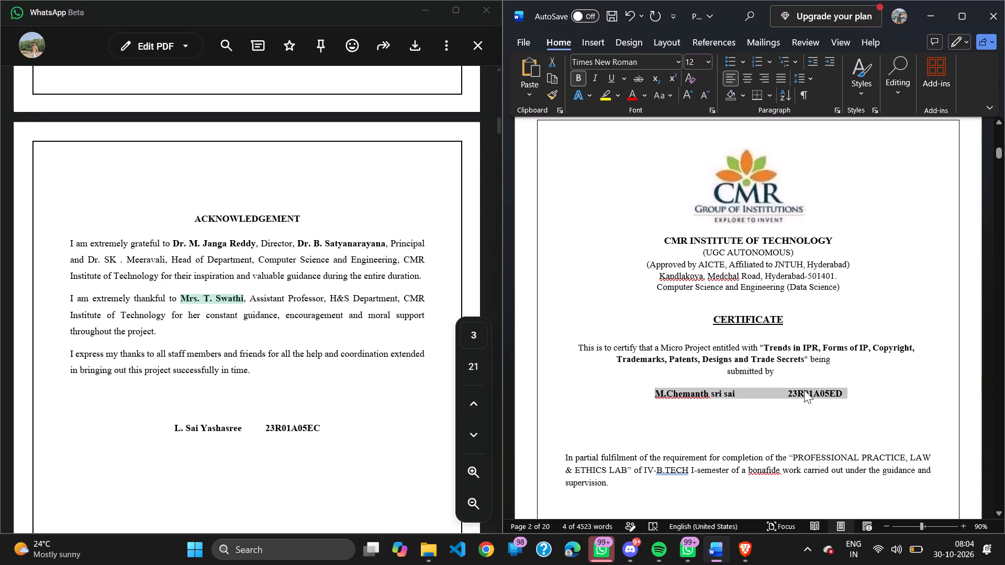
Replace the student name and roll number line below the acknowledgement text with the line copied from the certificate page.
scroll(803, 390, down, 2)
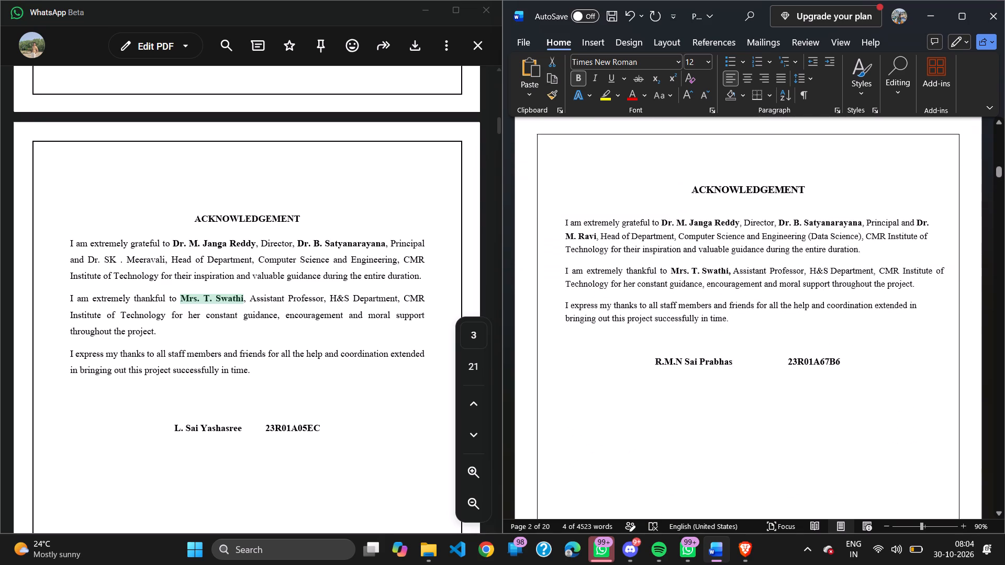
scroll(803, 390, down, 1)
drag(845, 332, 711, 339)
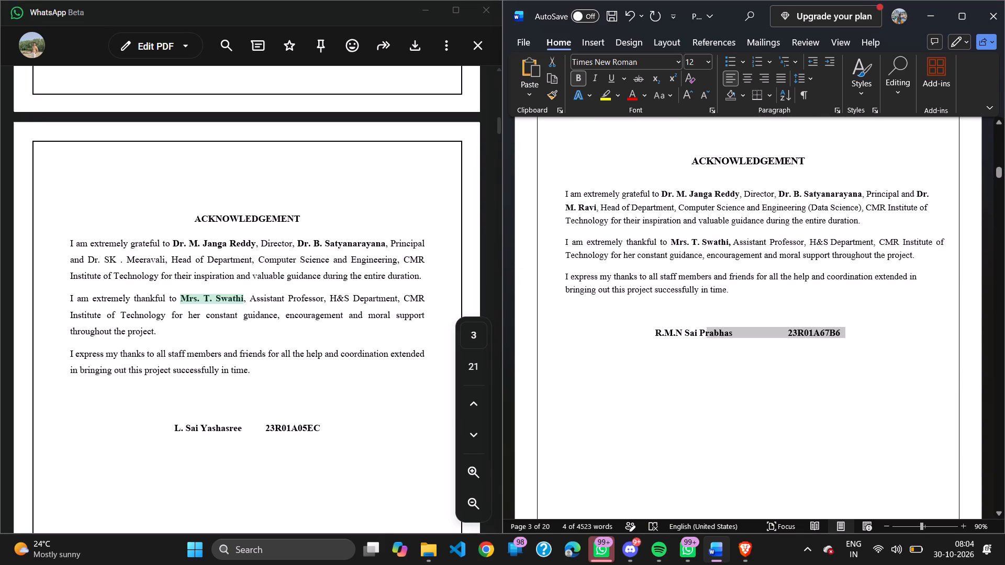
drag(711, 339, 652, 336)
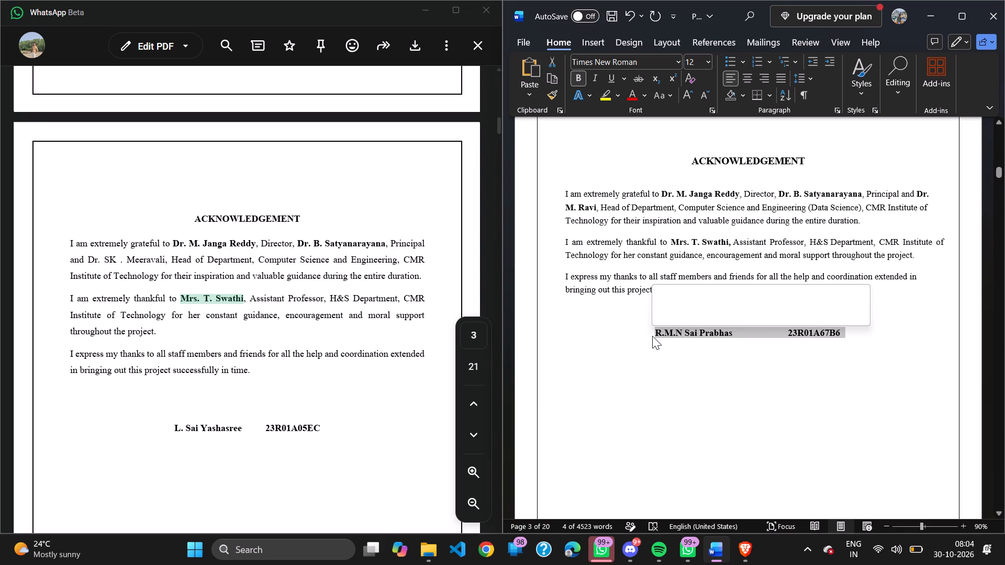
key(ctrl+v)
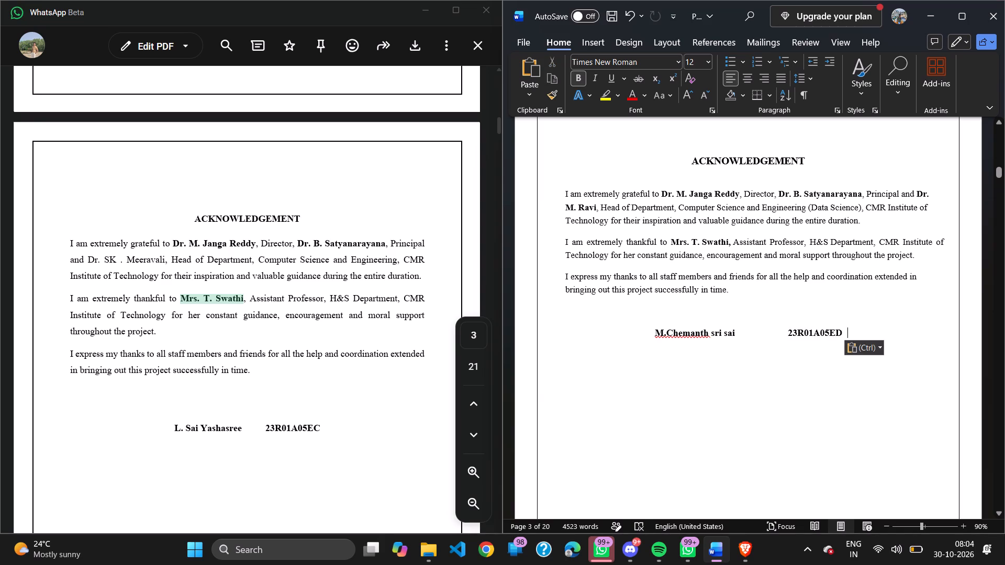
Compare the index page and following sections of the Word document with the reference PDF, then check back to the cover page.
scroll(713, 399, down, 2)
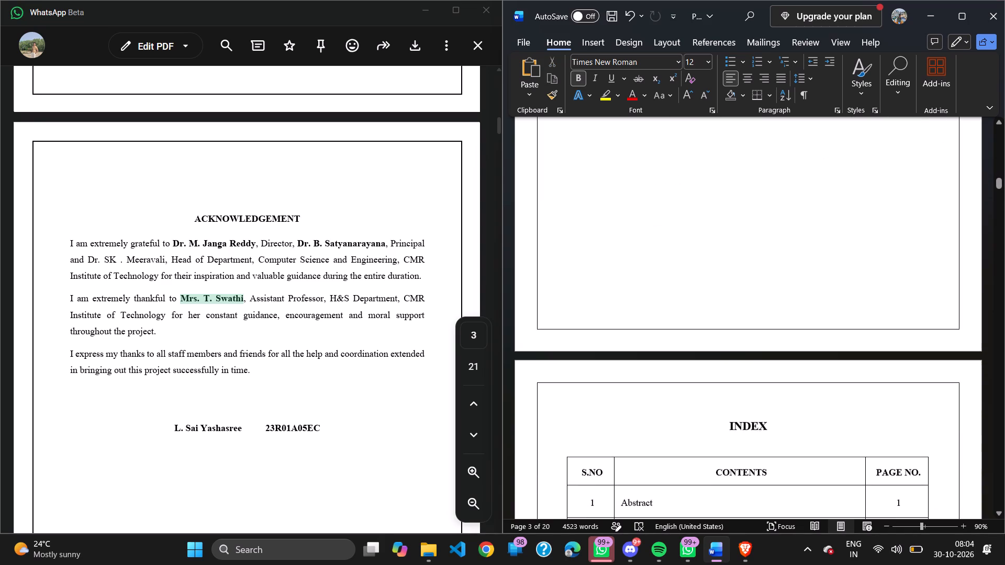
scroll(713, 399, down, 1)
scroll(438, 366, down, 1)
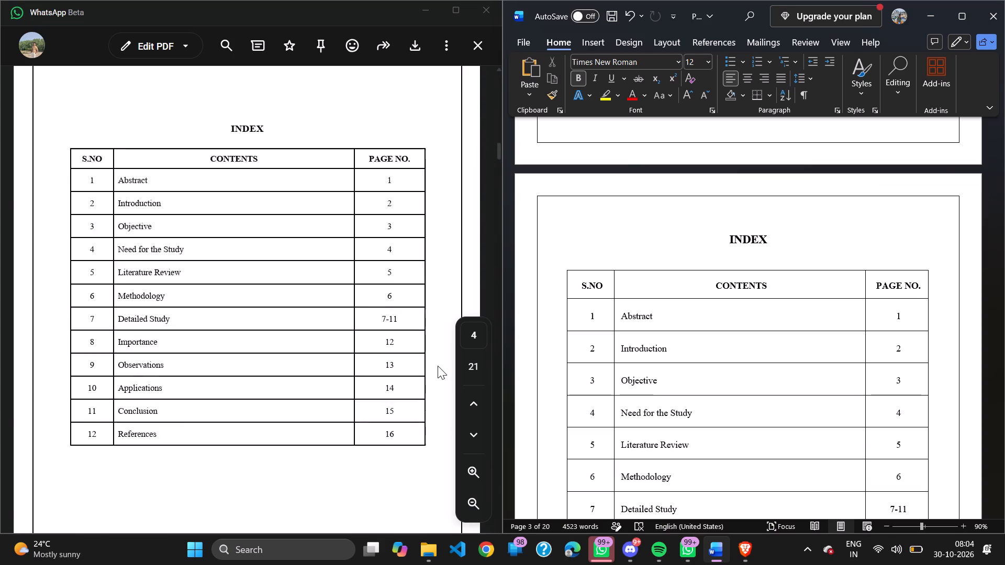
scroll(438, 366, down, 3)
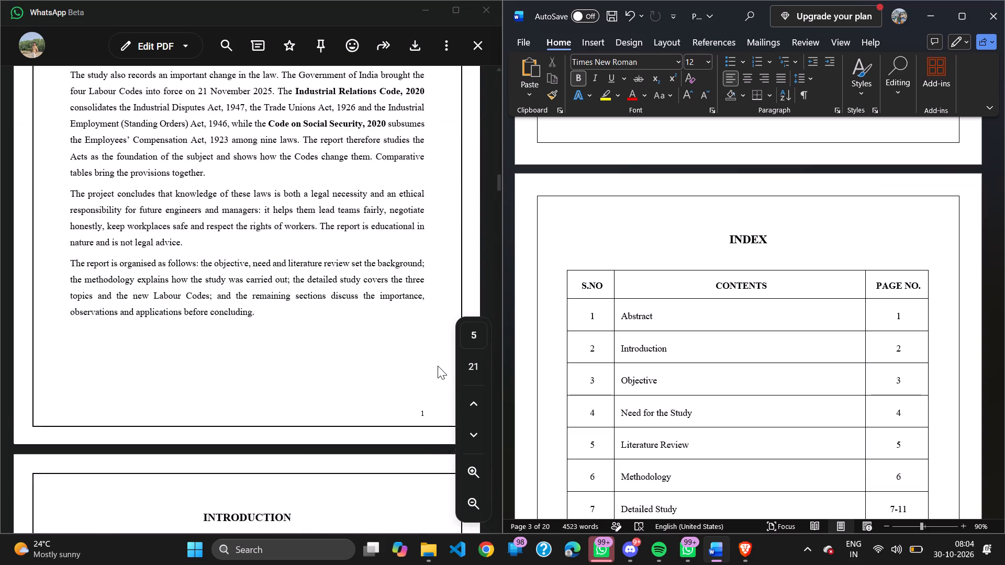
scroll(438, 366, down, 1)
scroll(673, 354, up, 1)
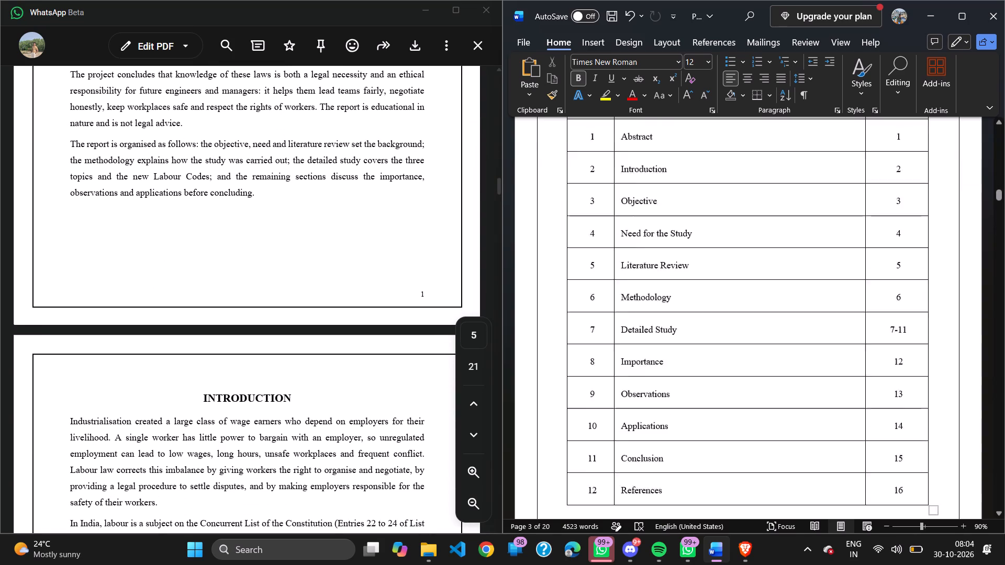
scroll(673, 354, up, 1)
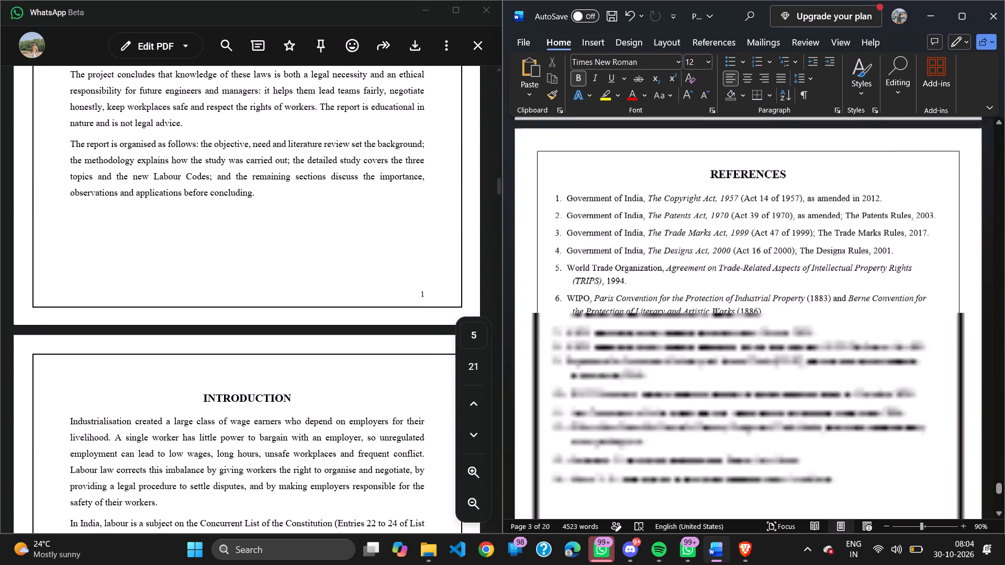
scroll(673, 354, up, 8)
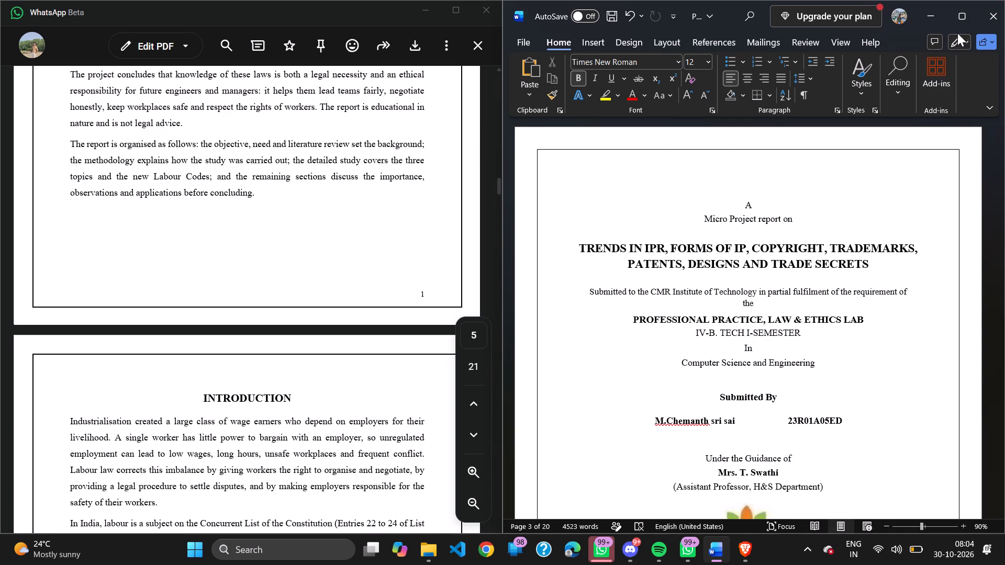
Maximize the Word window and review the cover, certificate, acknowledgement and index pages and the overall layout of the document.
click(958, 15)
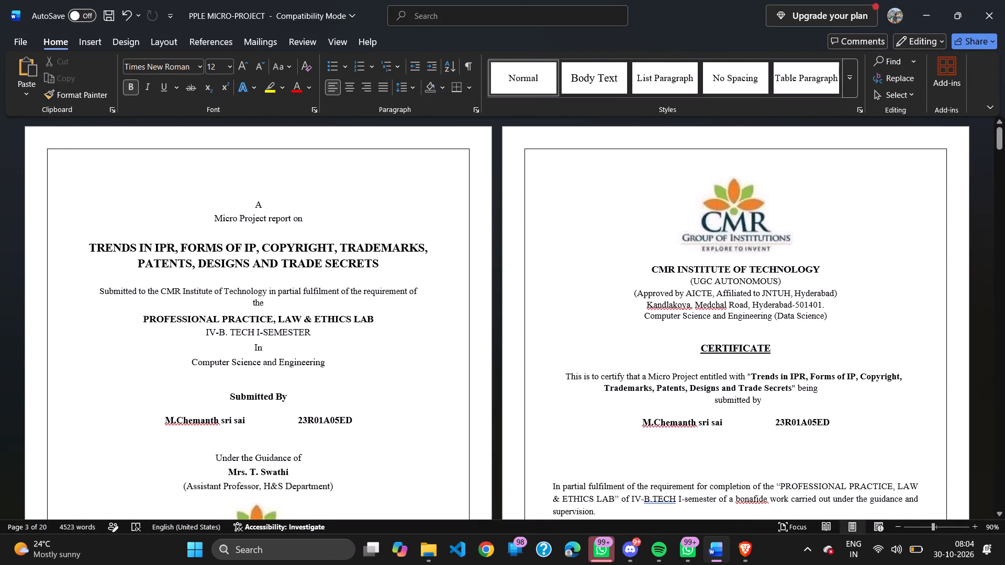
scroll(631, 338, down, 1)
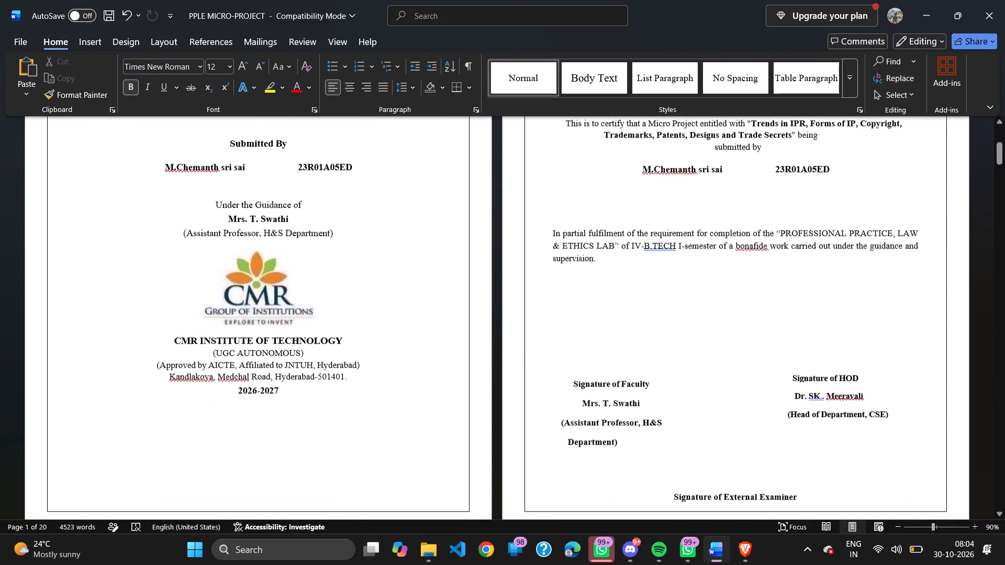
scroll(631, 338, down, 2)
scroll(631, 338, up, 2)
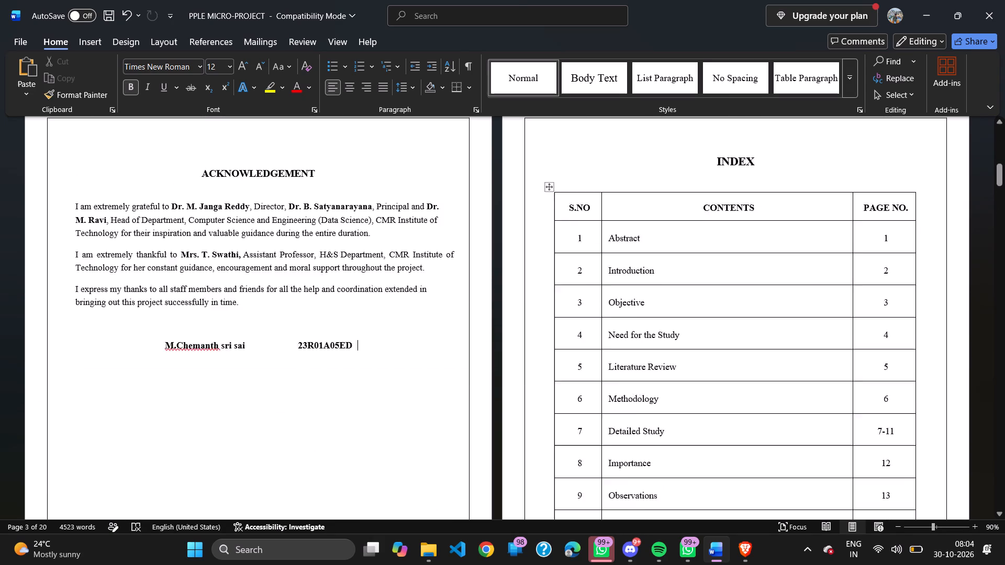
scroll(631, 338, up, 6)
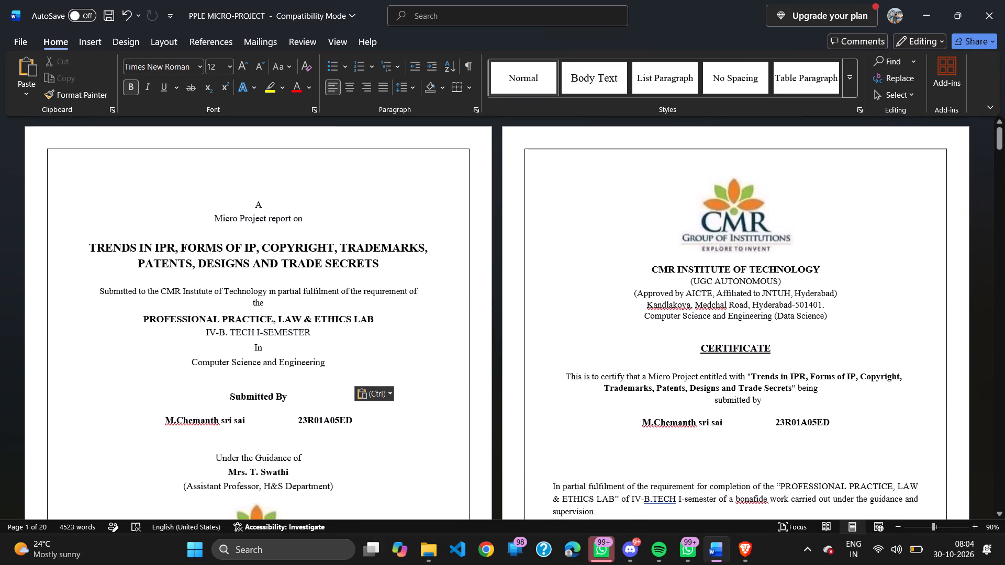
ctrl+scroll(448, 368, down, 3)
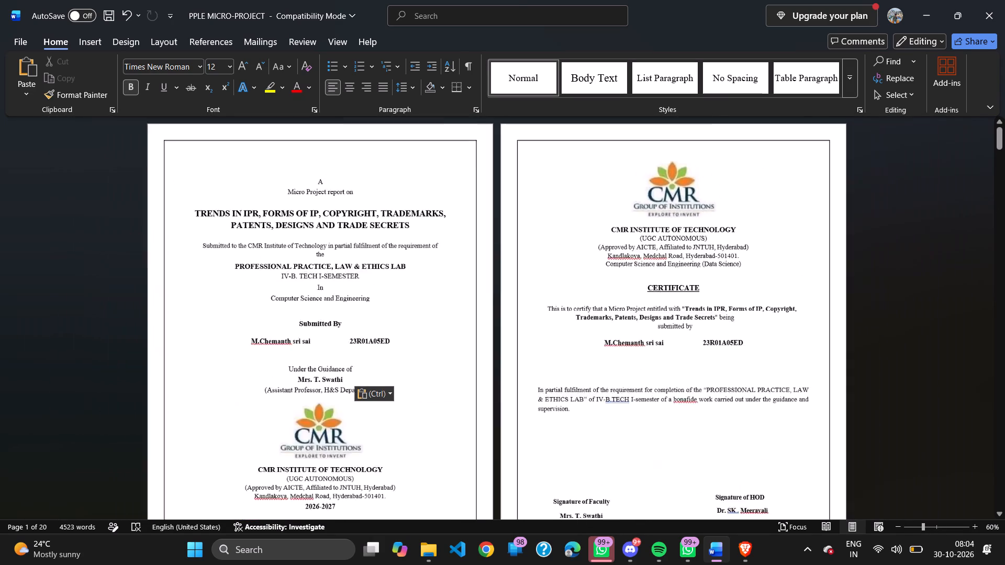
ctrl+scroll(448, 368, down, 3)
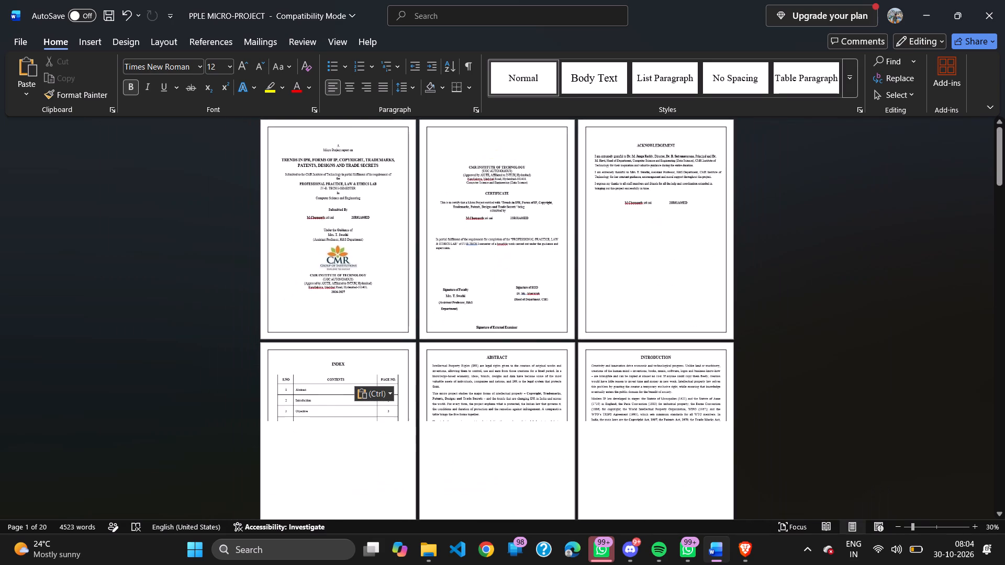
ctrl+scroll(448, 368, down, 1)
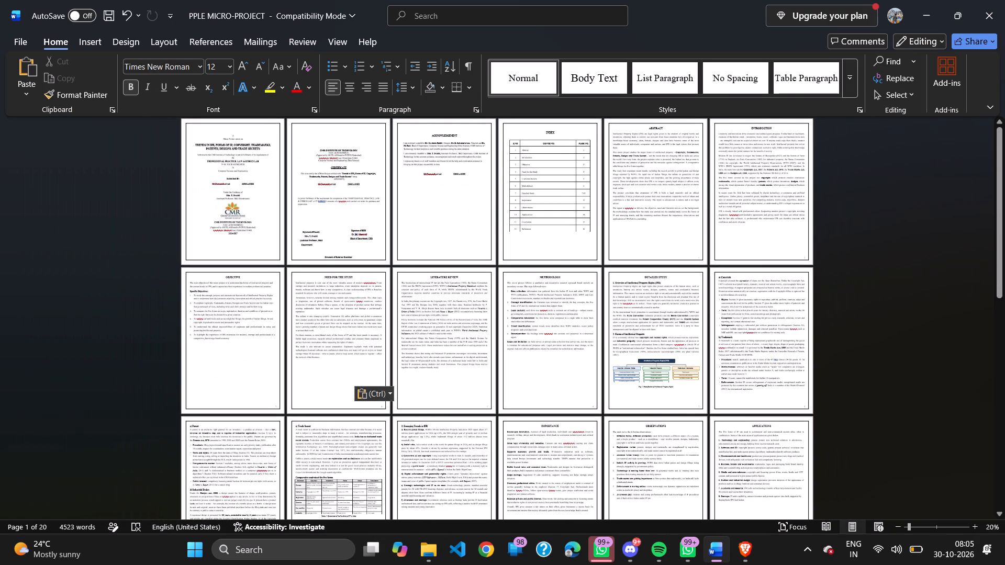
ctrl+scroll(448, 368, down, 6)
ctrl+scroll(448, 368, up, 3)
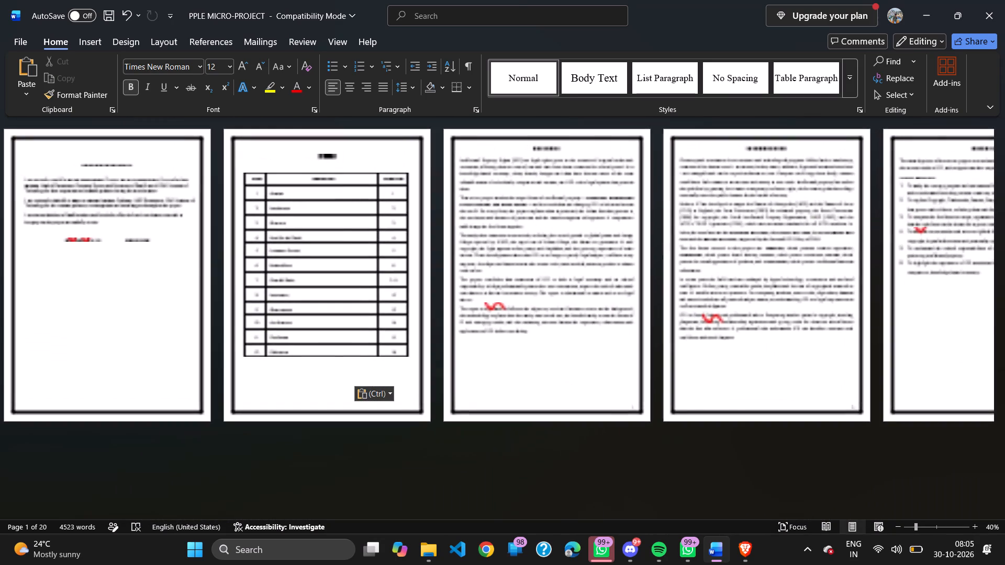
scroll(448, 368, up, 1)
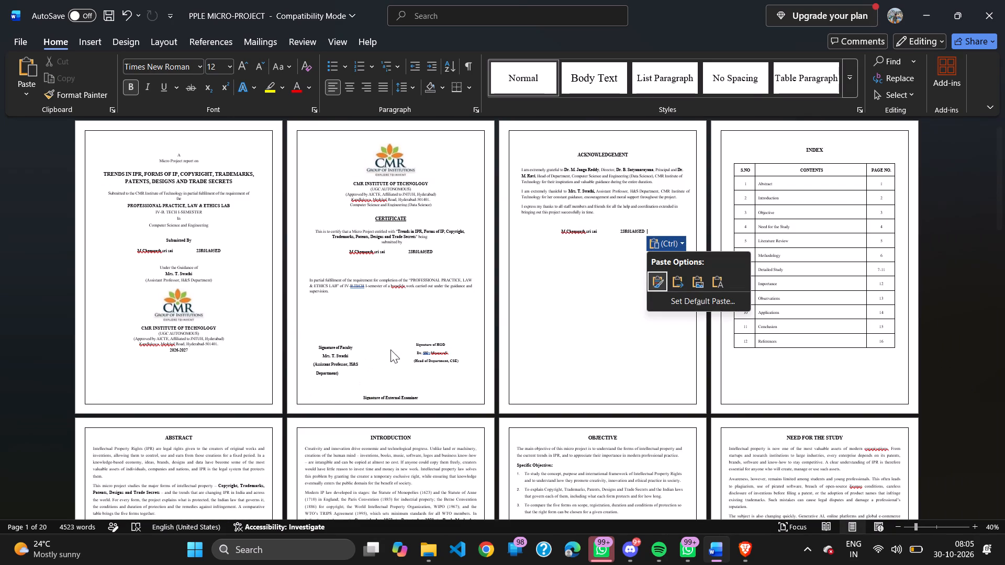
click(517, 325)
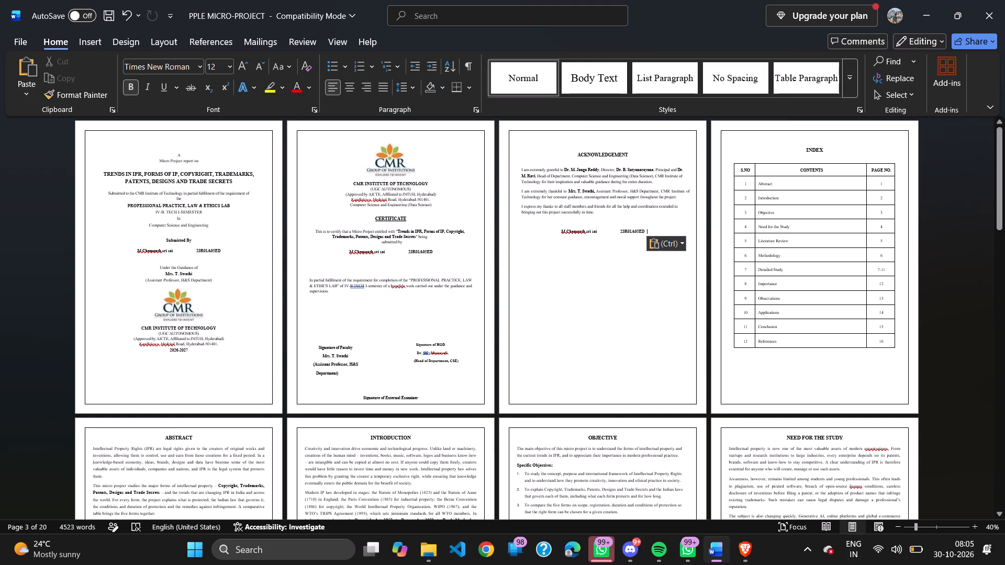
click(607, 343)
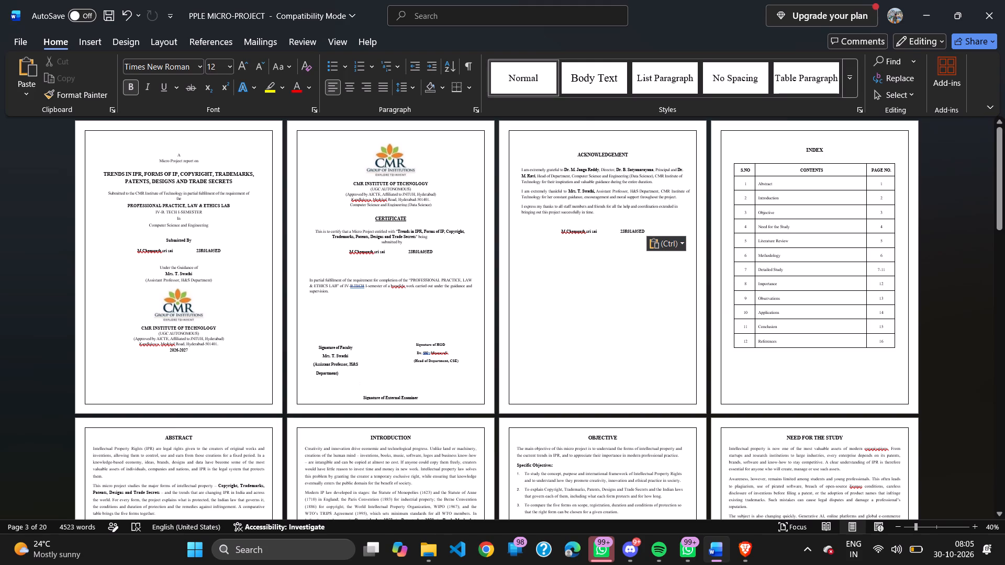
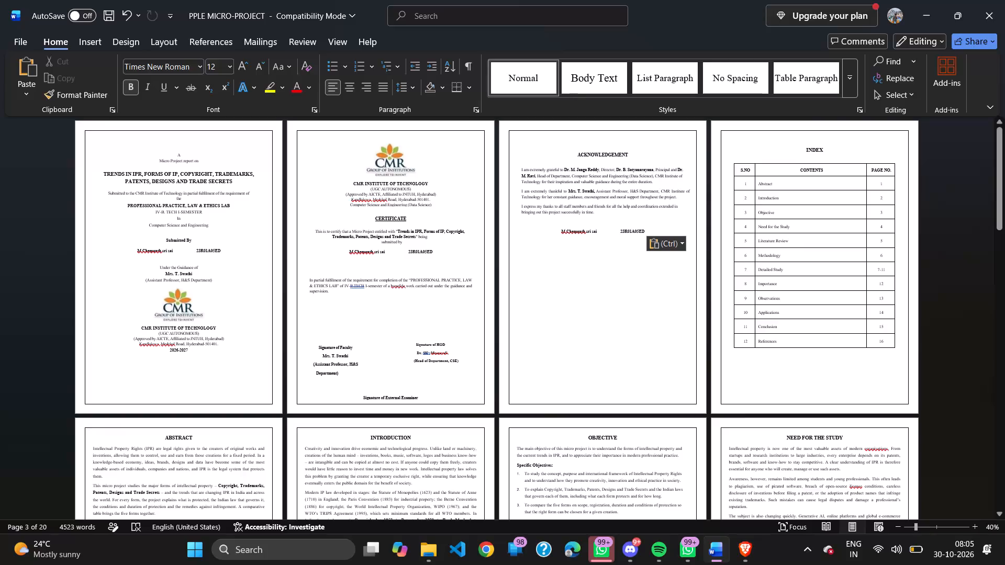
Save a copy of the document as PPLE MICRO-PROJECT 1 in the Desktop's 3-2 folder, accepting the upgrade to the newest file format.
click(23, 41)
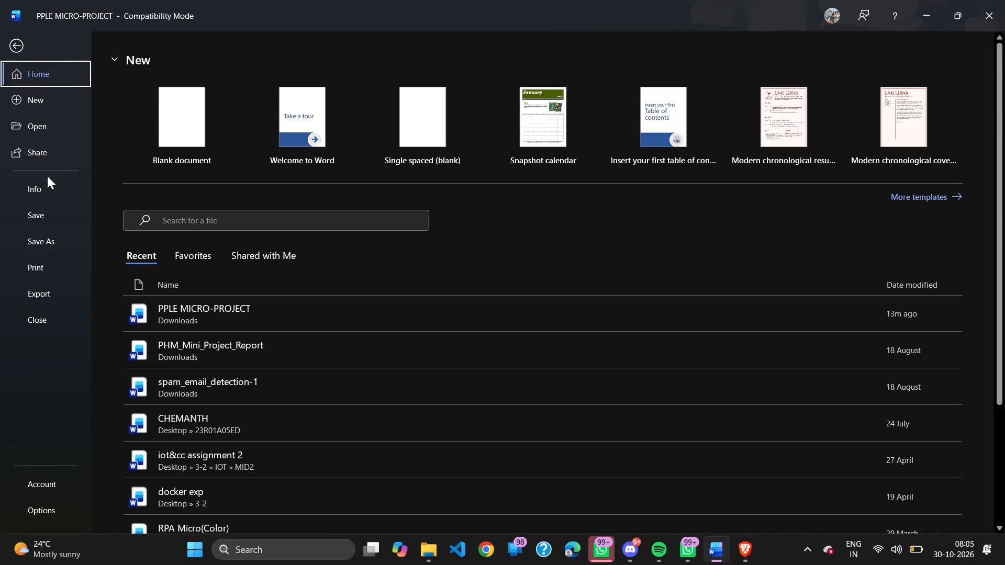
click(44, 241)
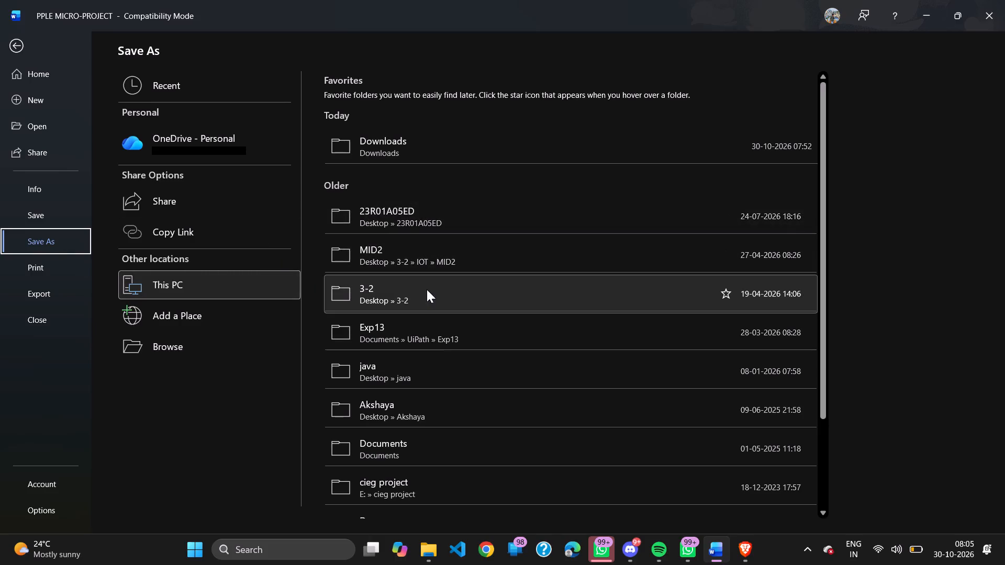
scroll(421, 350, down, 1)
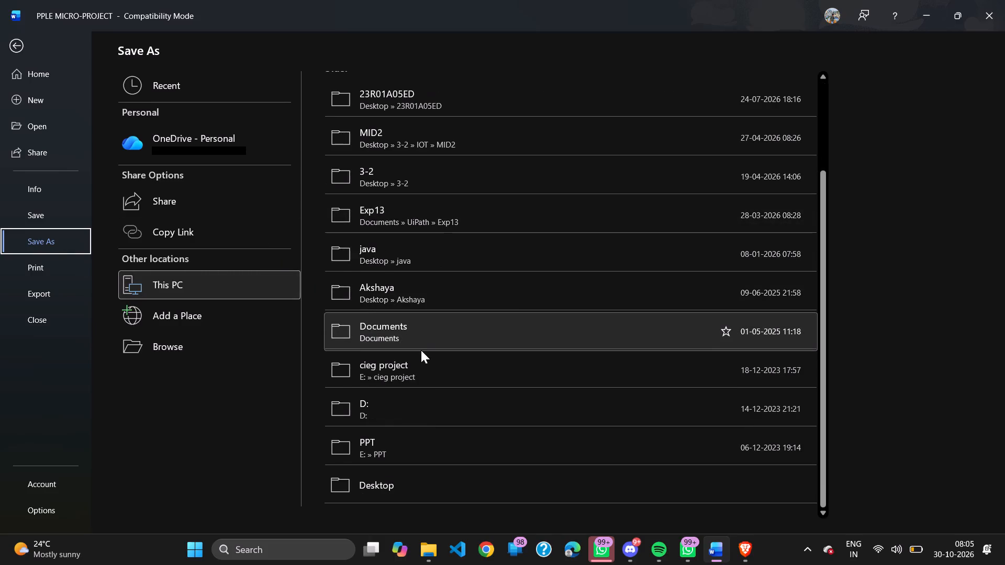
scroll(421, 350, down, 1)
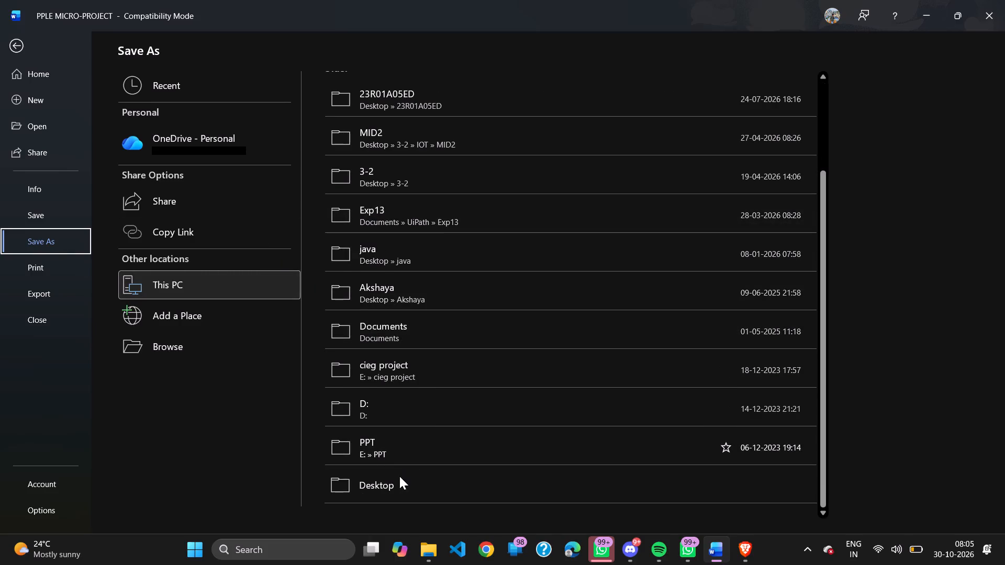
double_click(399, 476)
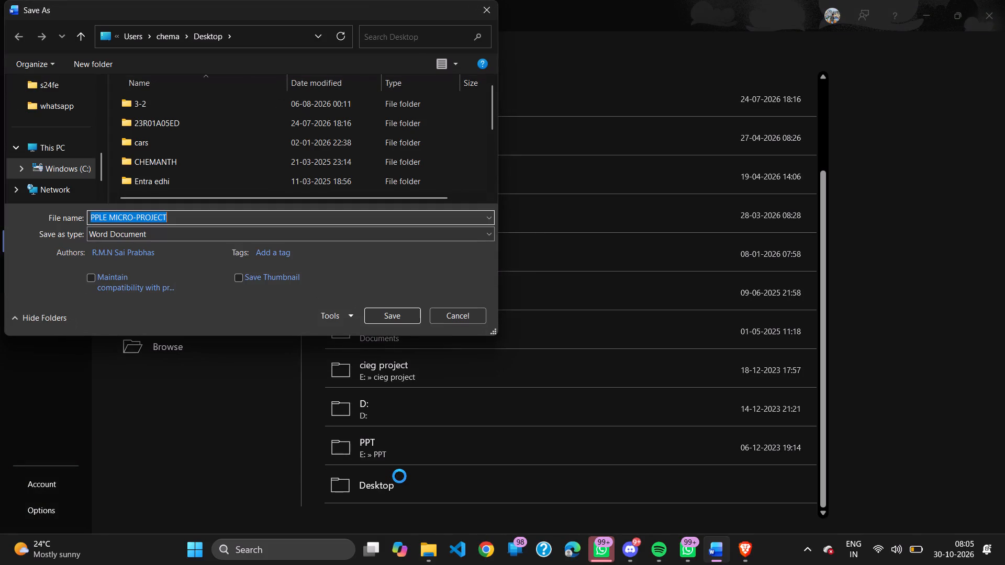
click(170, 219)
key(space)
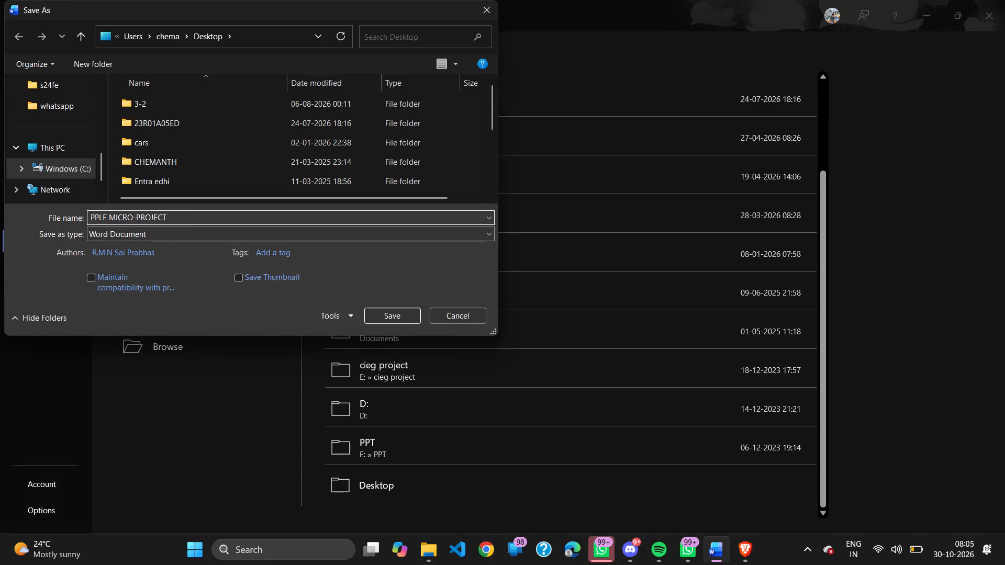
key(1)
double_click(52, 157)
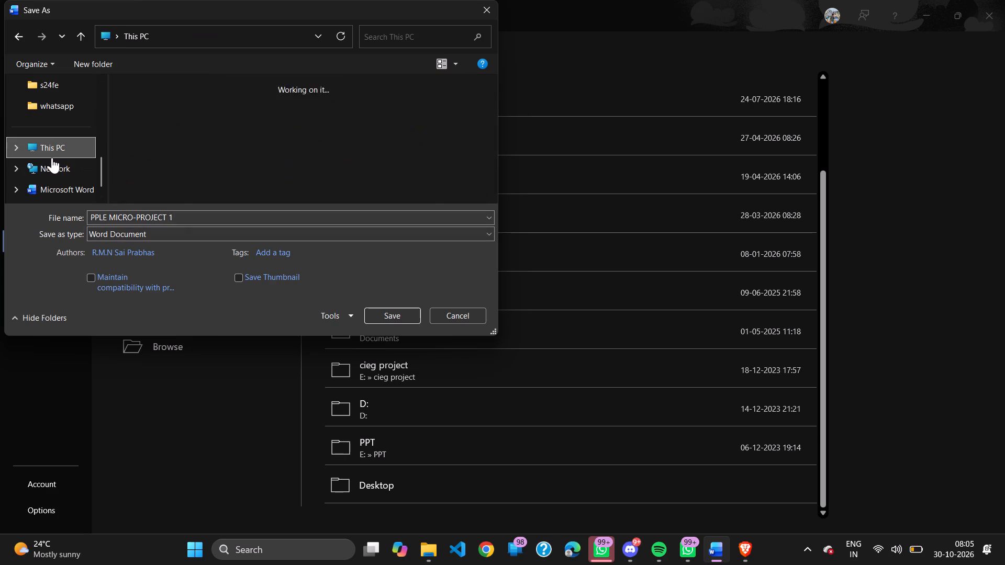
scroll(58, 178, up, 1)
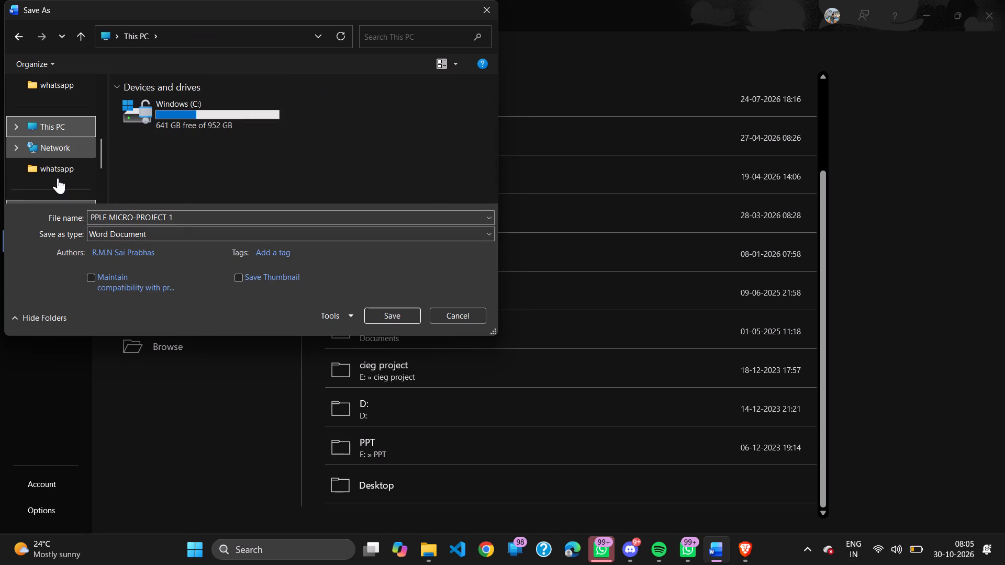
scroll(58, 178, up, 1)
double_click(58, 178)
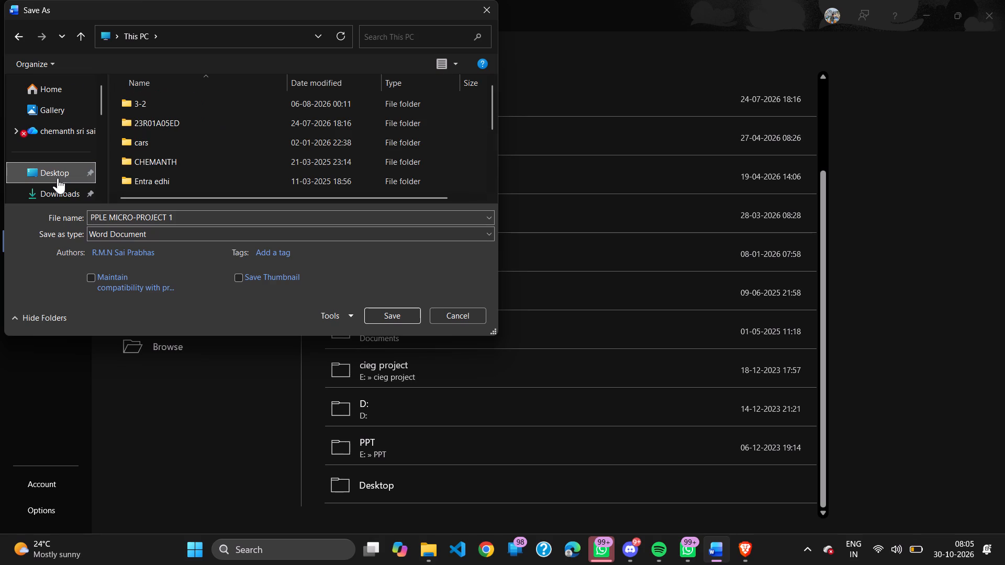
double_click(163, 99)
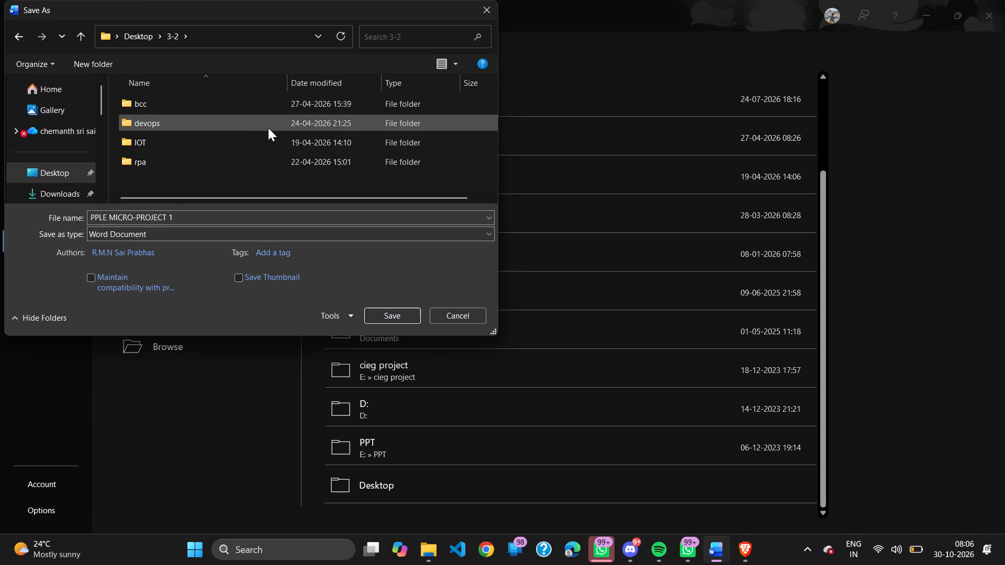
double_click(240, 176)
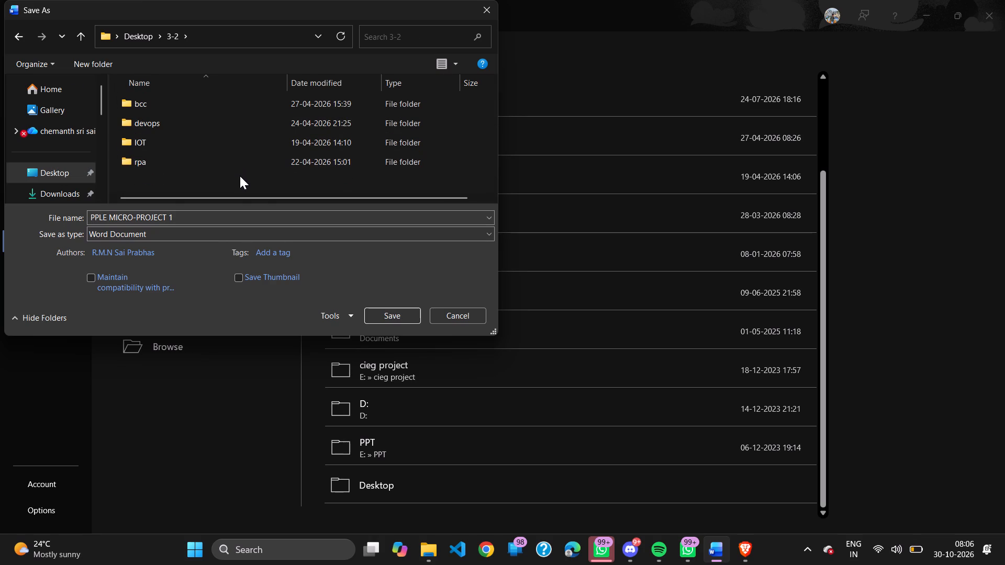
click(389, 312)
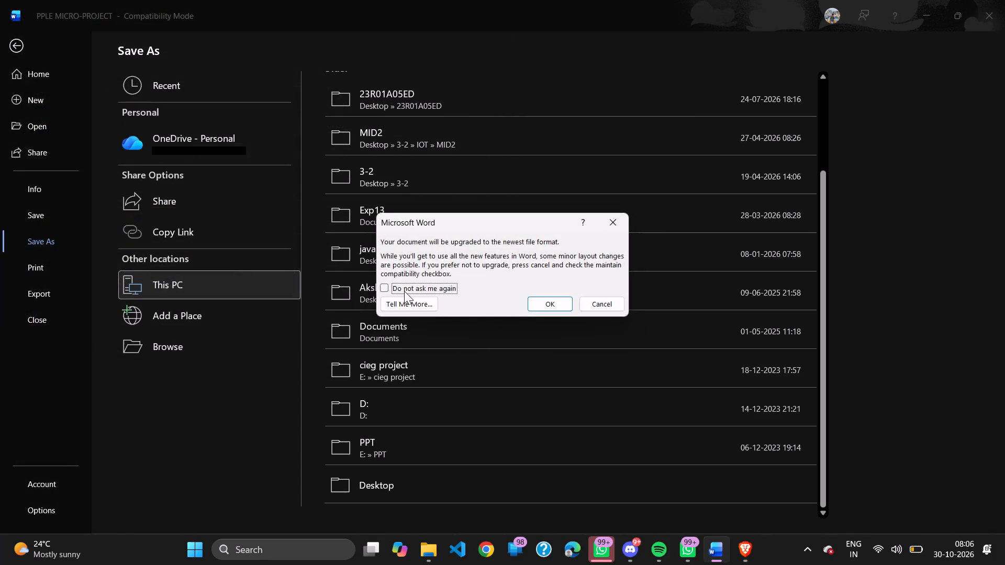
click(549, 306)
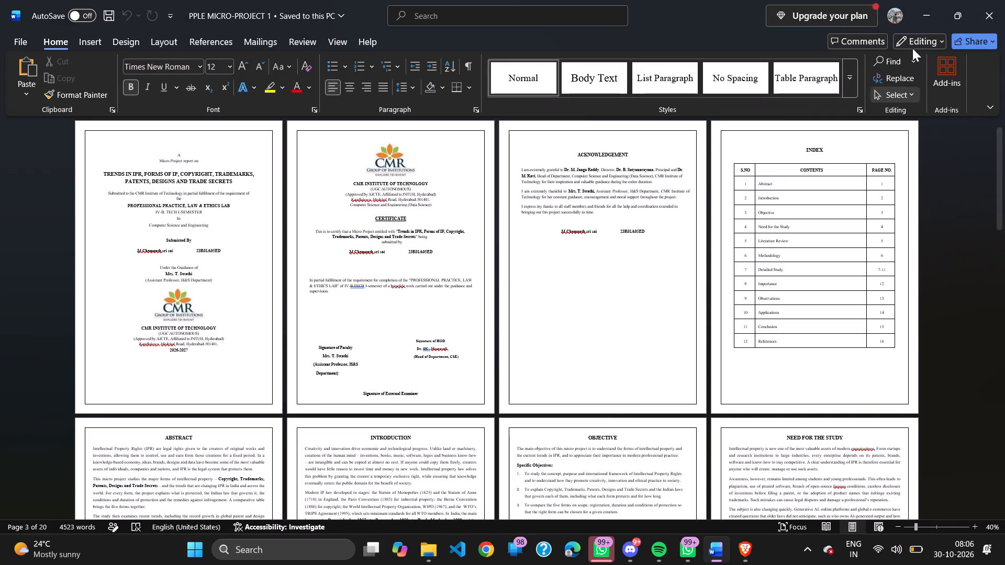
Open the saved PPLE MICRO-PROJECT 1 from the 3-2 folder on the desktop and look through its pages.
click(921, 14)
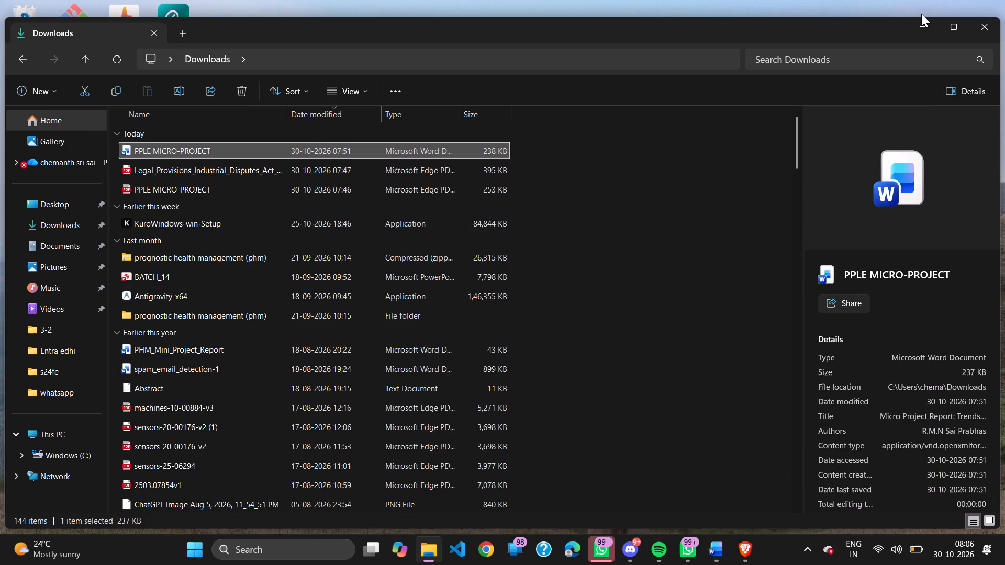
click(924, 26)
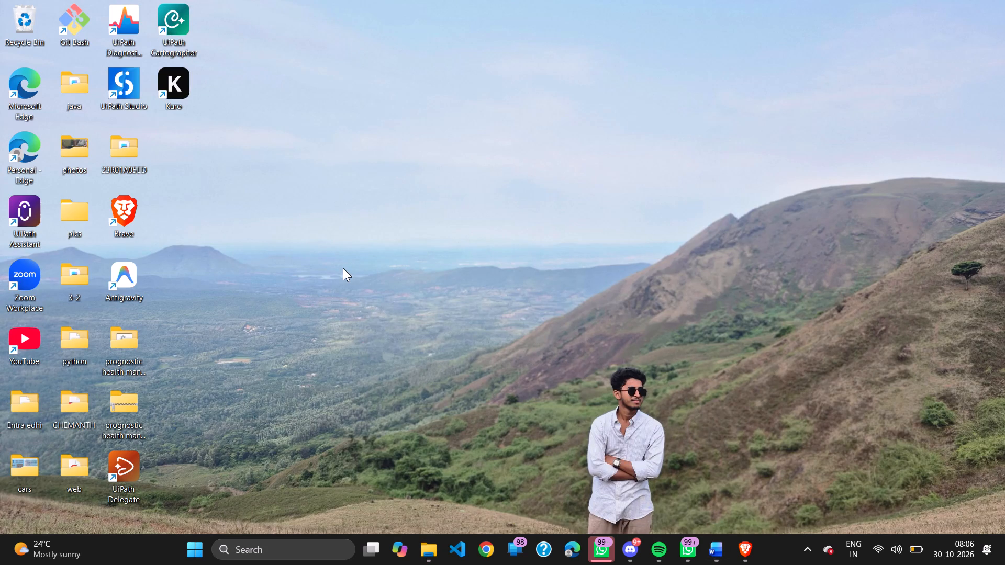
double_click(79, 283)
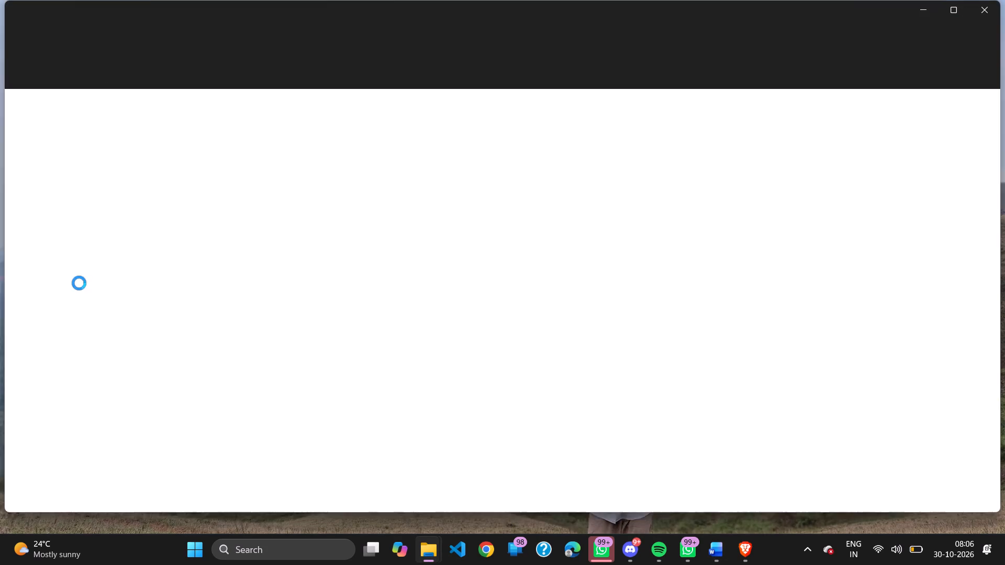
double_click(166, 218)
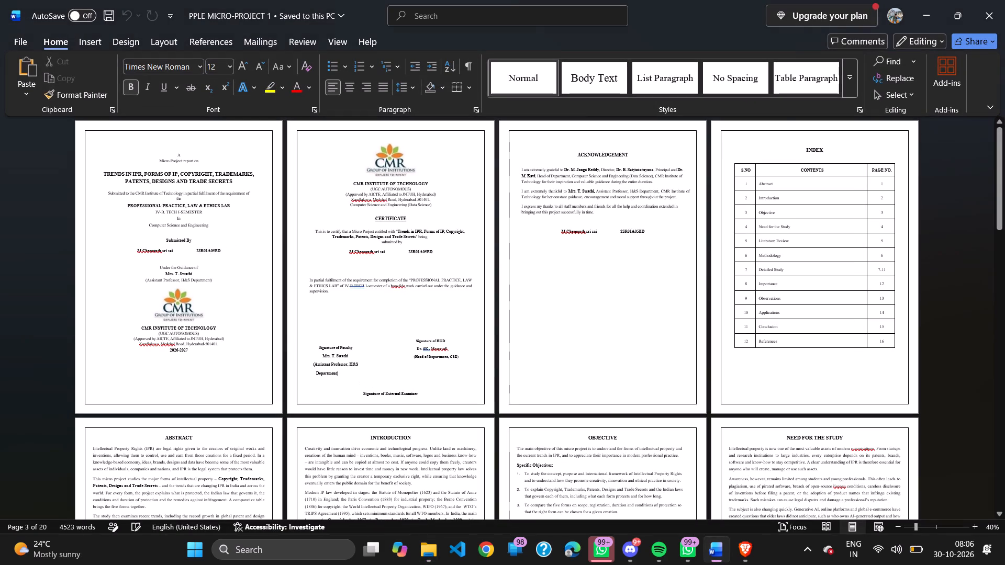
scroll(284, 227, down, 3)
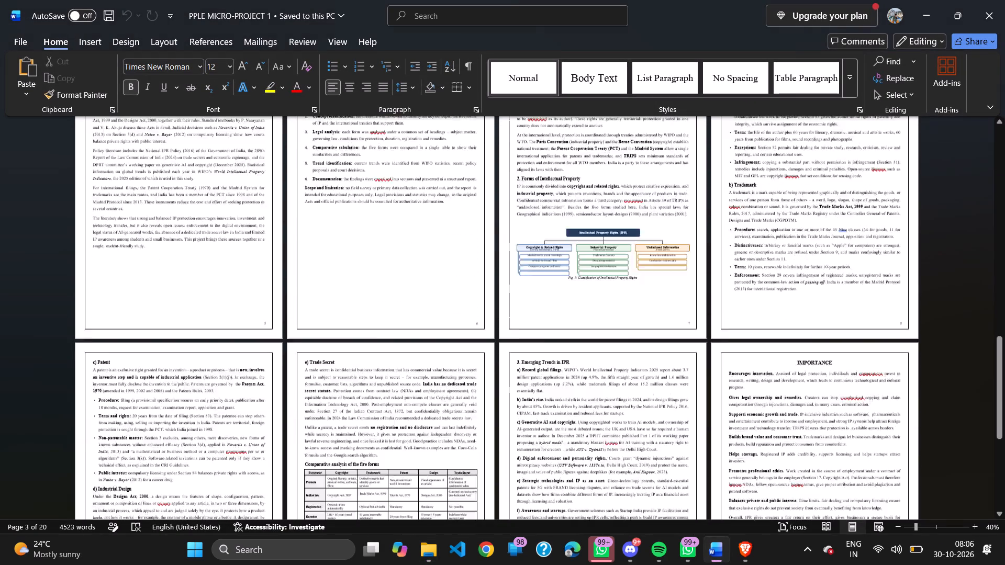
scroll(284, 227, up, 13)
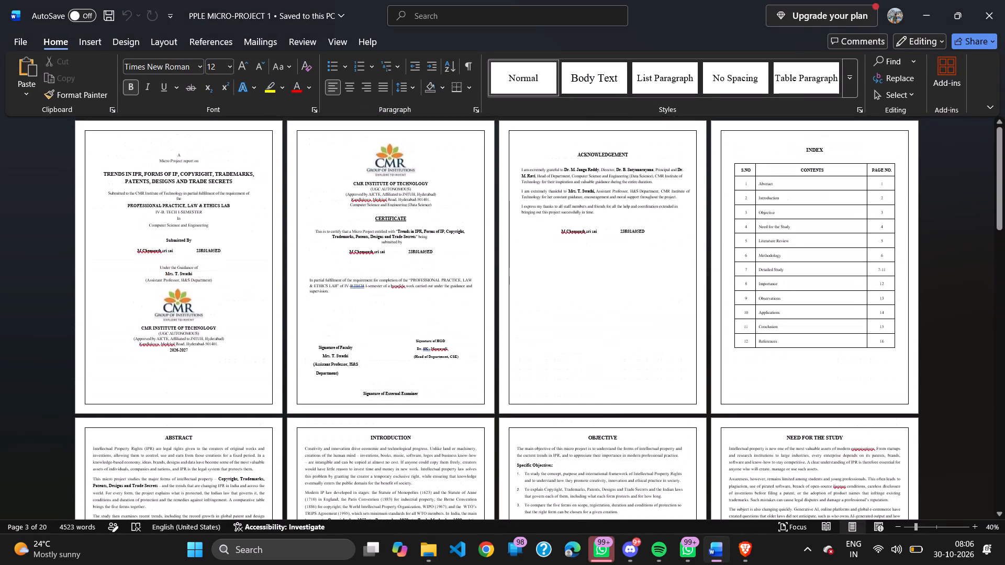
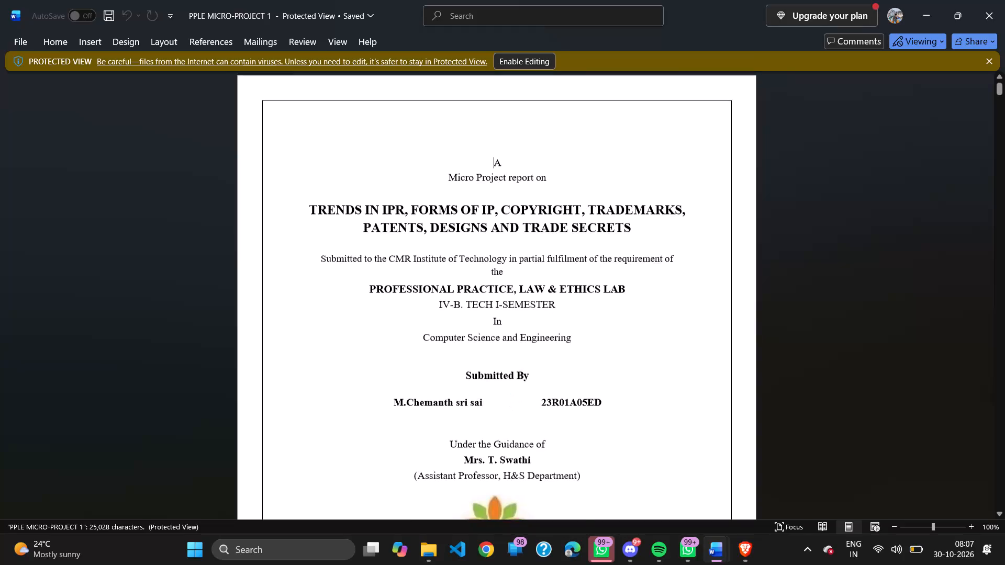
Check the certificate page and its signatory details in the Protected View copy, then minimize that window.
scroll(502, 402, down, 1)
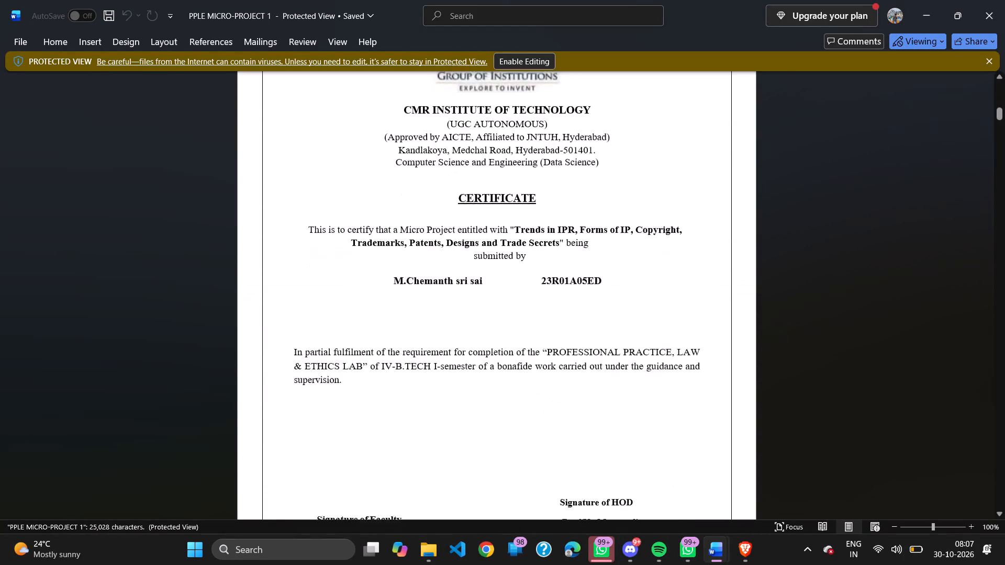
scroll(502, 402, down, 2)
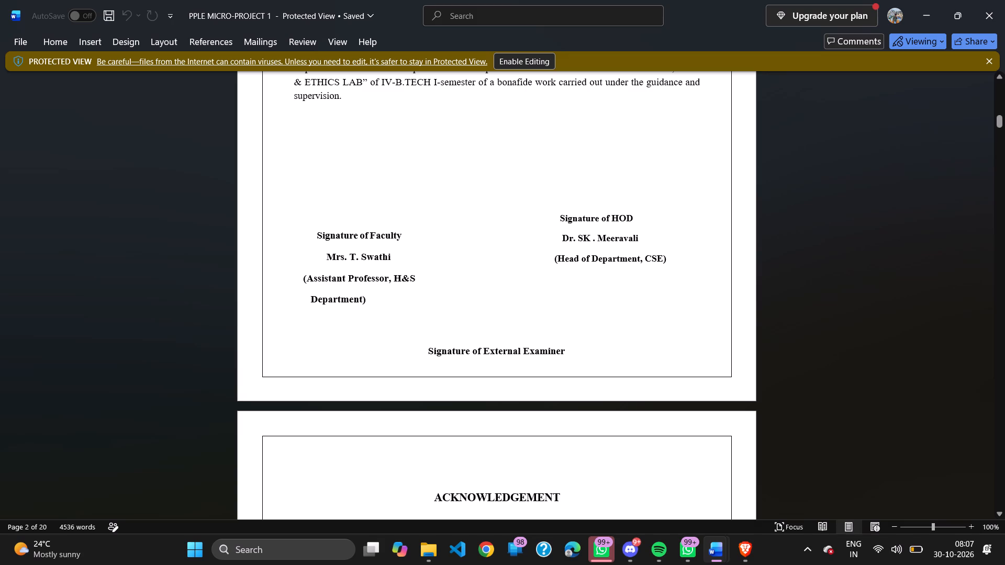
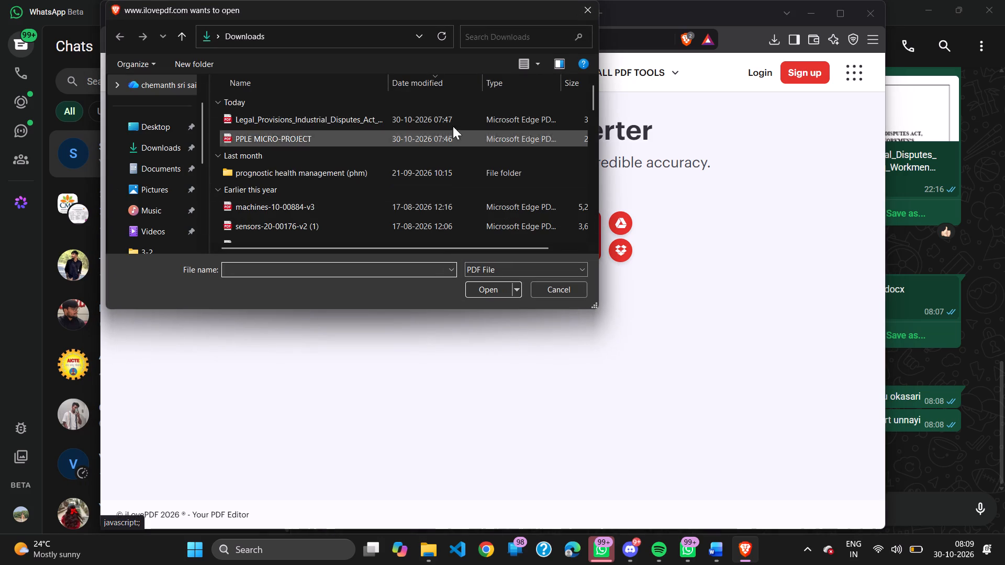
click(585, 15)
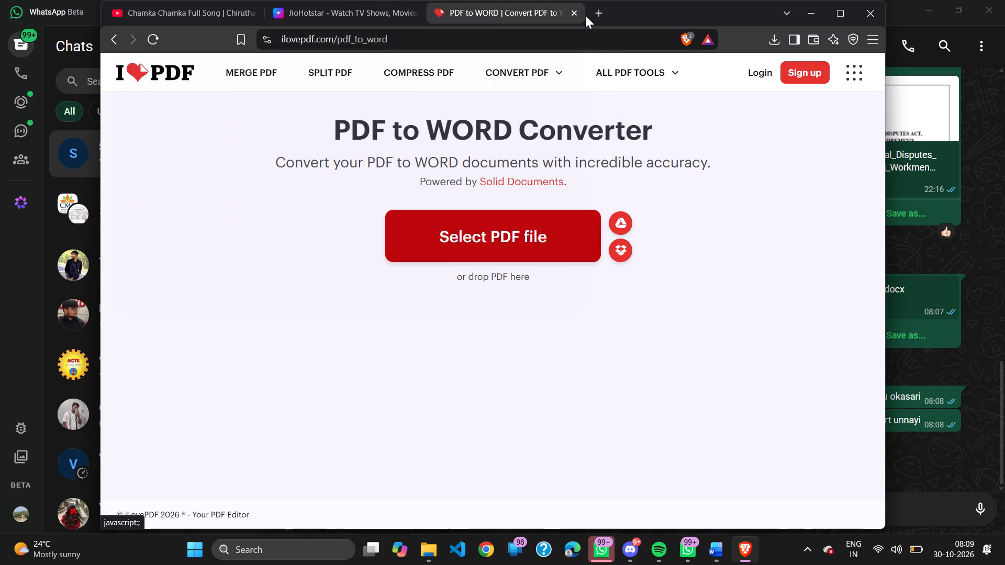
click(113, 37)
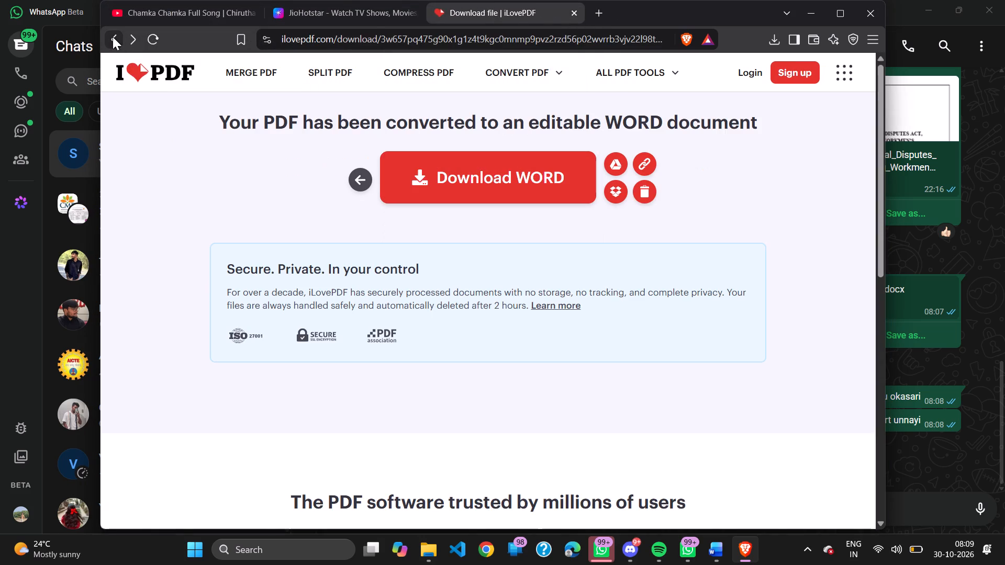
Open the Word to PDF converter from the iLovePDF home page and bring up the file selection for the Word document.
double_click(106, 41)
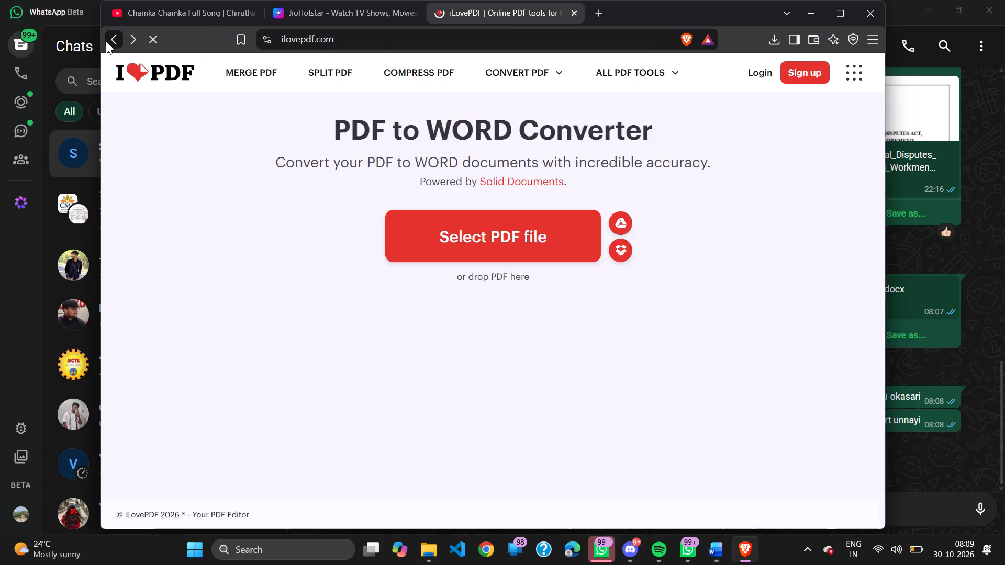
scroll(459, 298, down, 1)
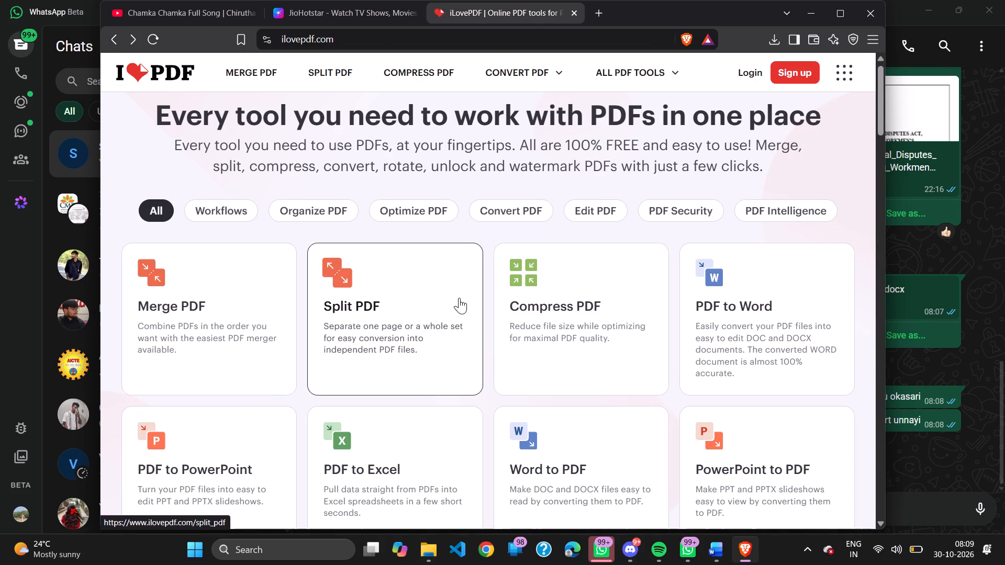
scroll(459, 298, down, 1)
double_click(573, 432)
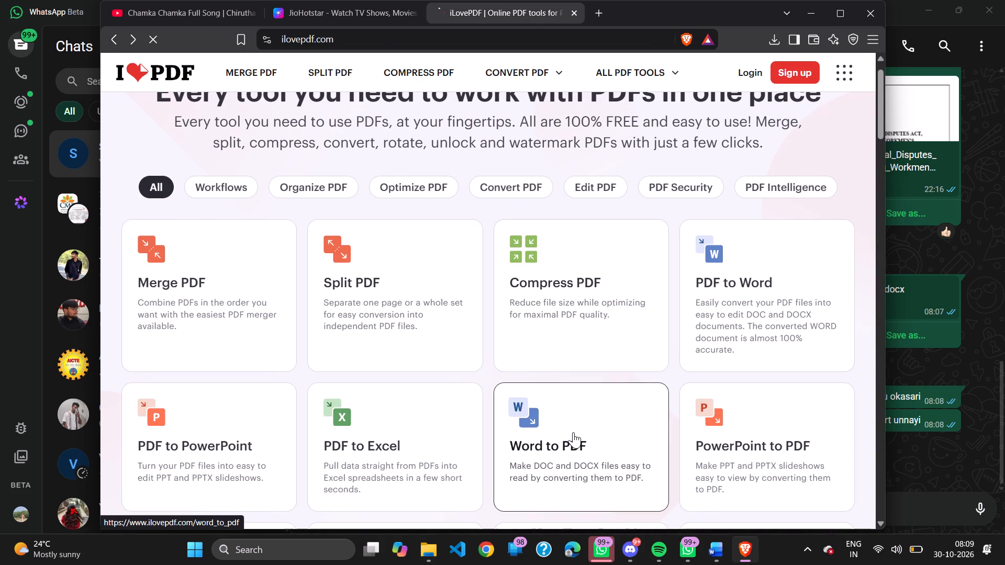
click(528, 227)
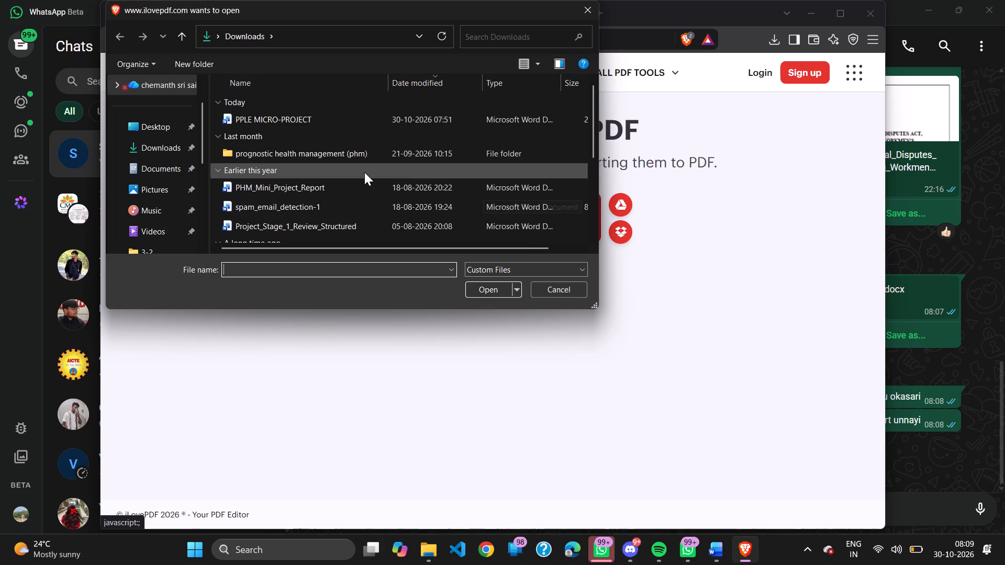
Upload PPLE MICRO-PROJECT 1 from the Desktop's 3-2 folder to the Word to PDF converter and convert it to PDF.
double_click(163, 130)
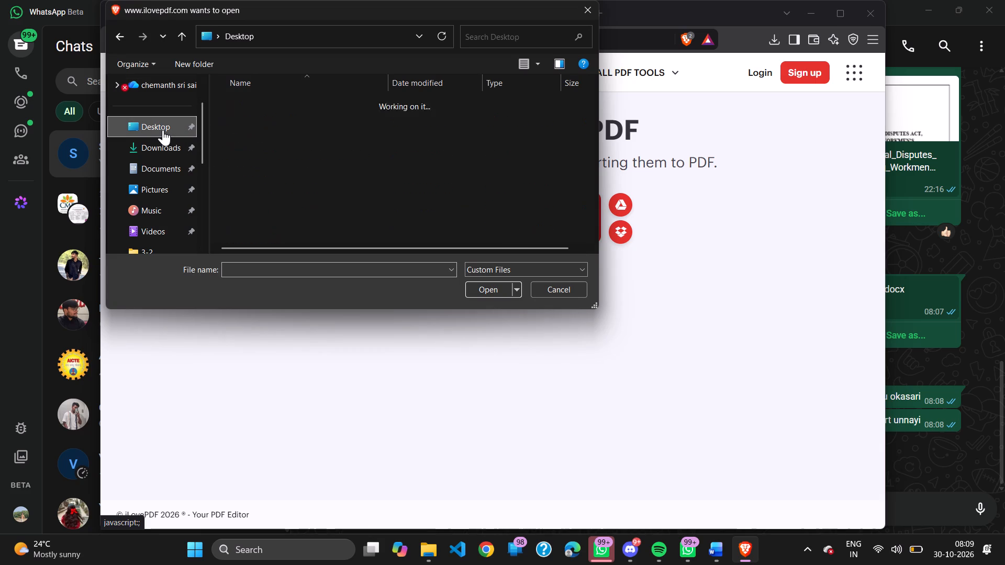
double_click(253, 101)
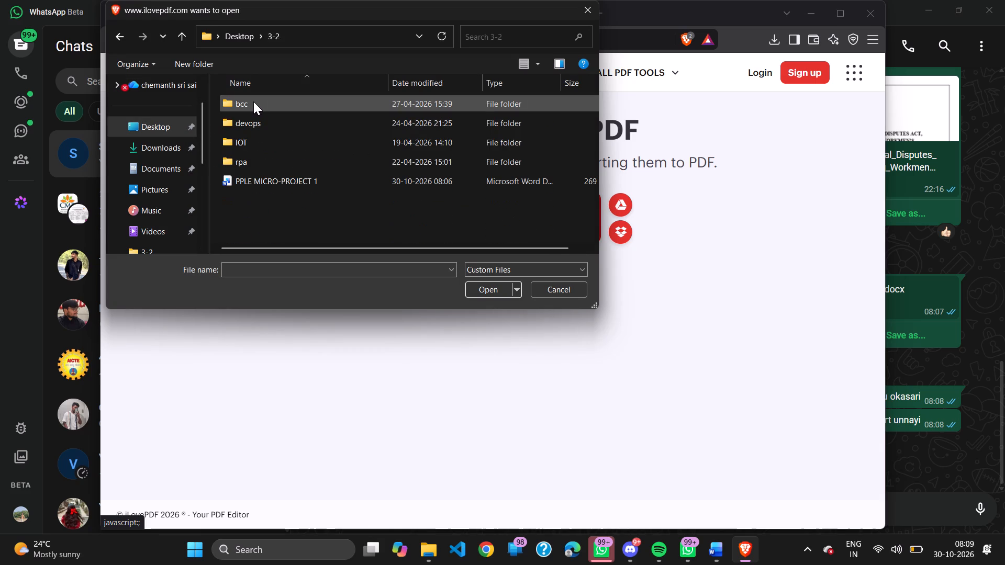
double_click(291, 177)
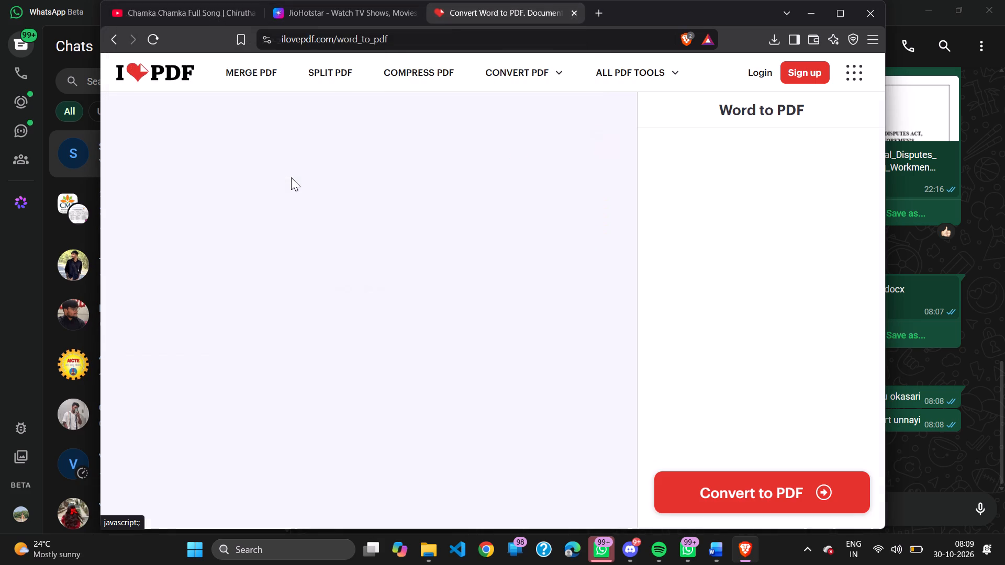
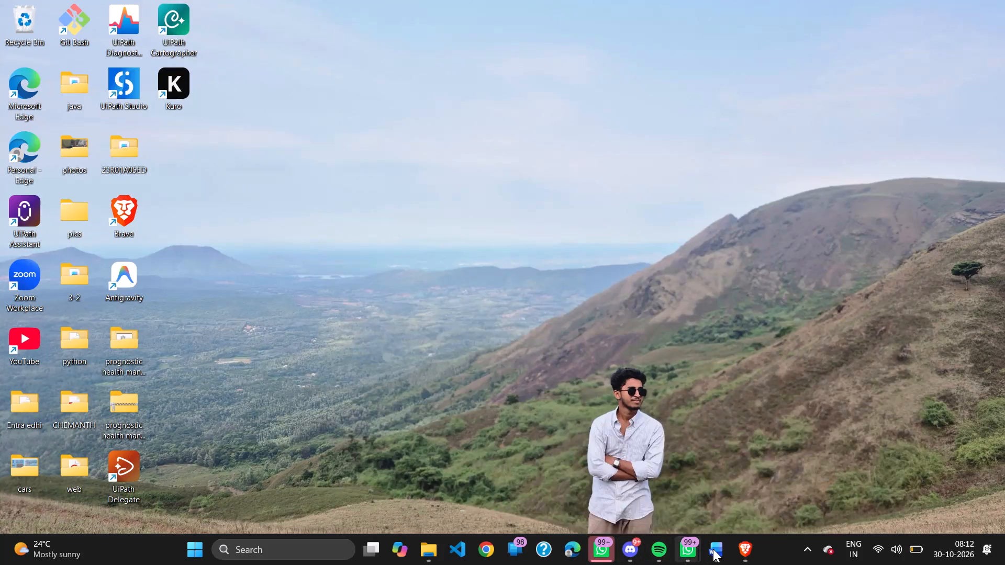
Switch to the Protected View copy of PPLE MICRO-PROJECT 1 in Word and review its certificate and front pages.
click(714, 549)
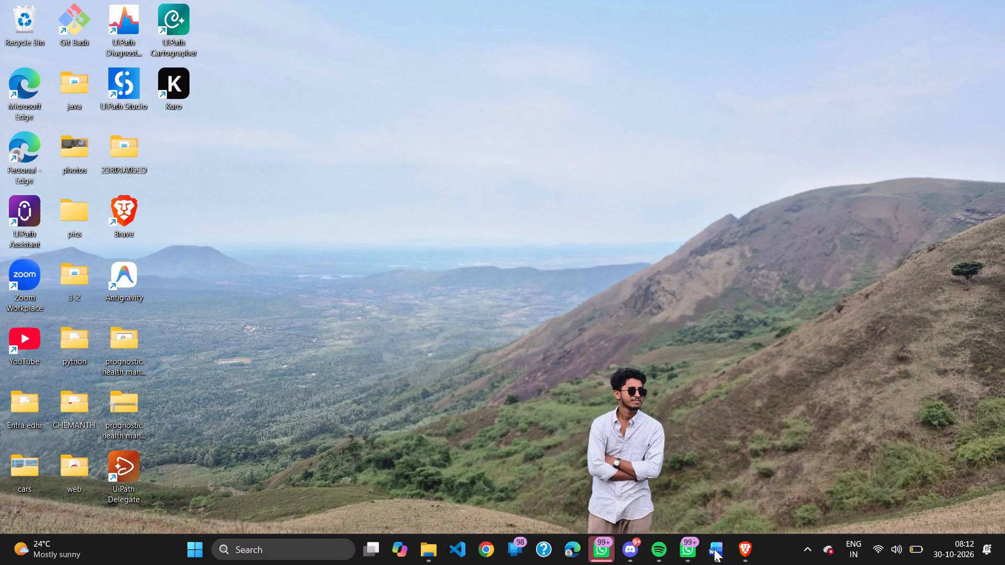
click(714, 549)
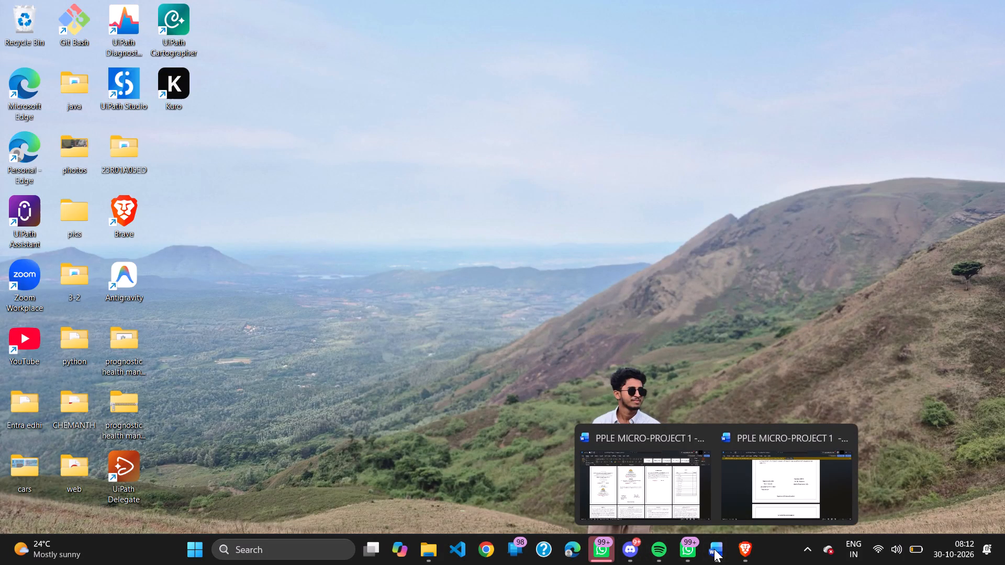
click(765, 478)
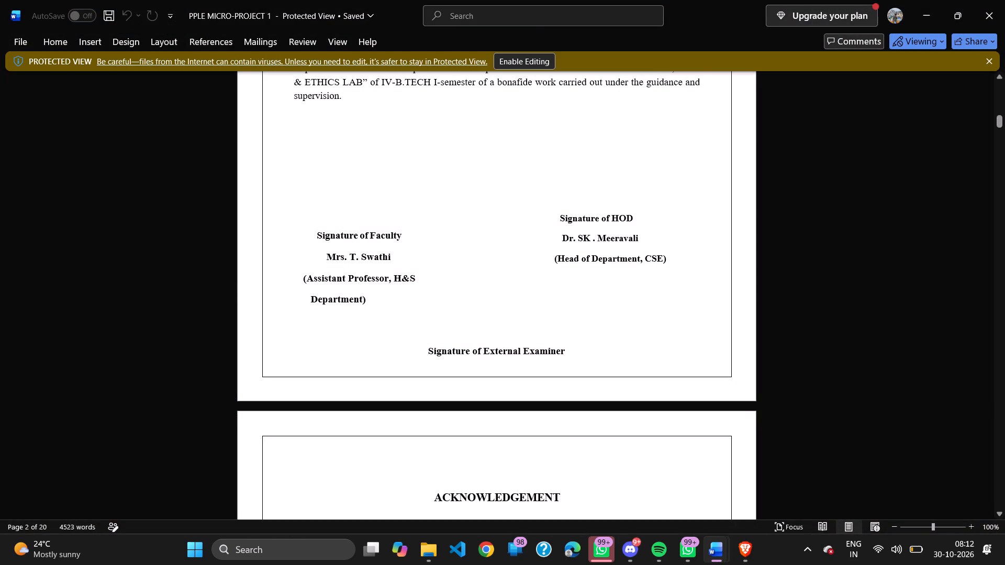
scroll(564, 363, up, 1)
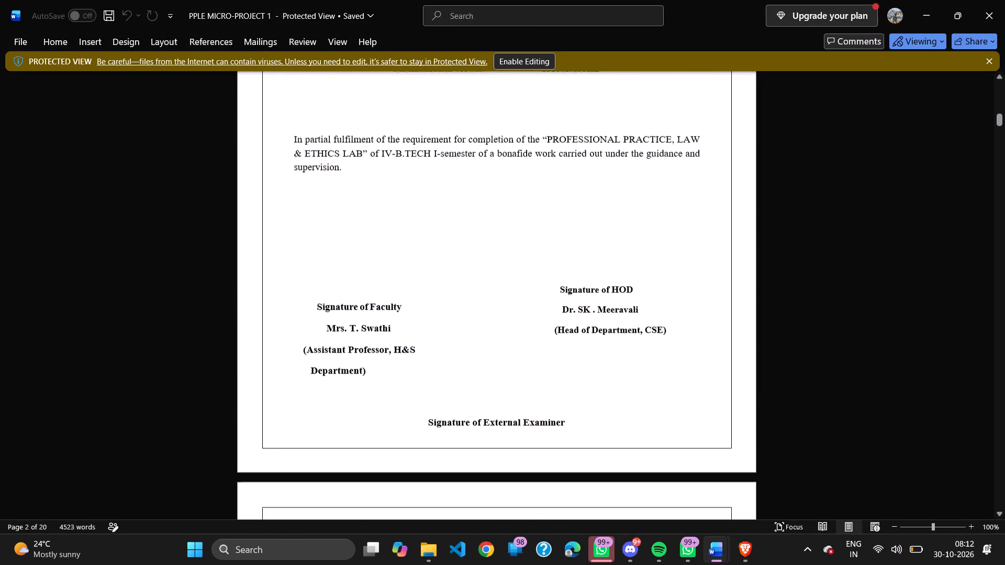
scroll(564, 363, up, 1)
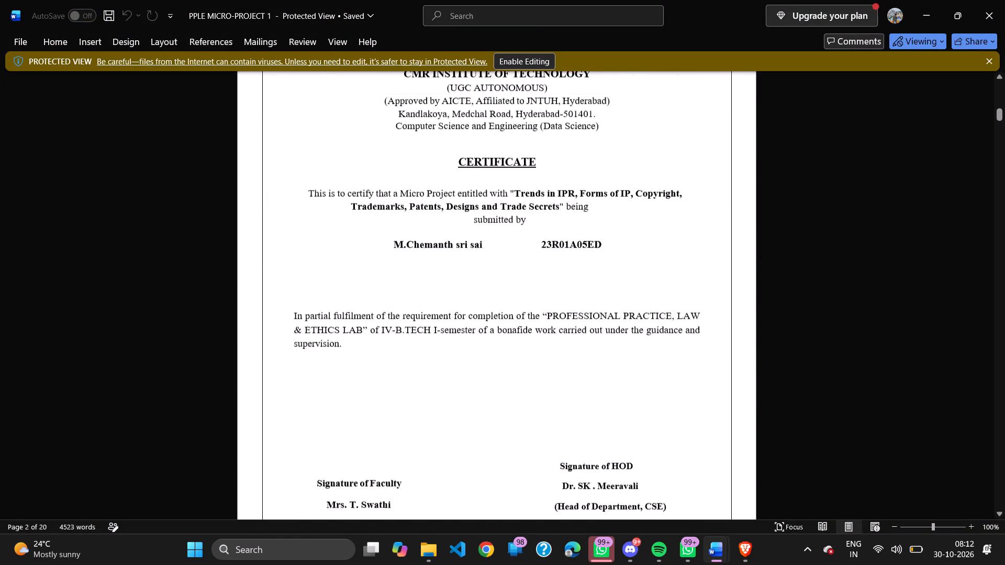
scroll(564, 363, up, 1)
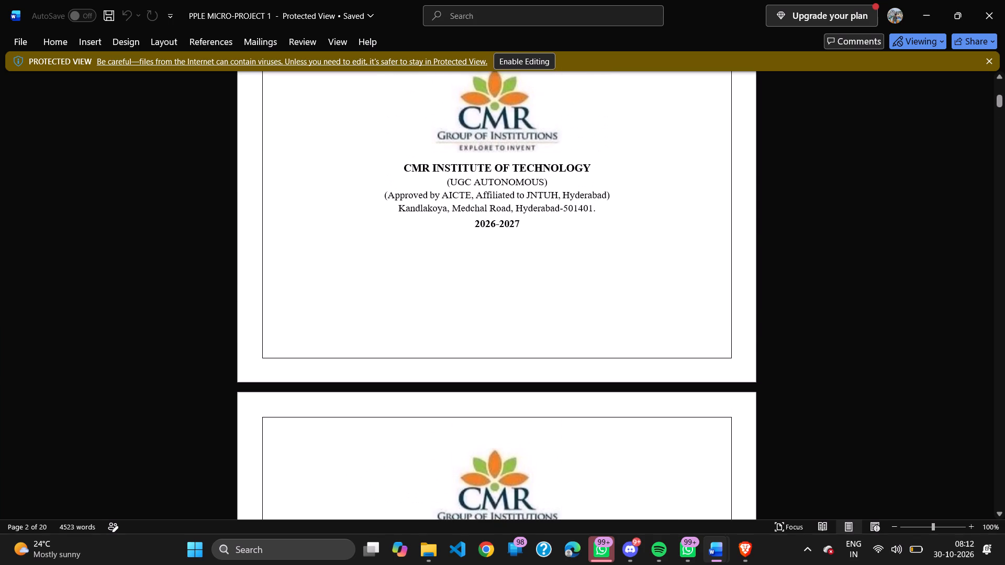
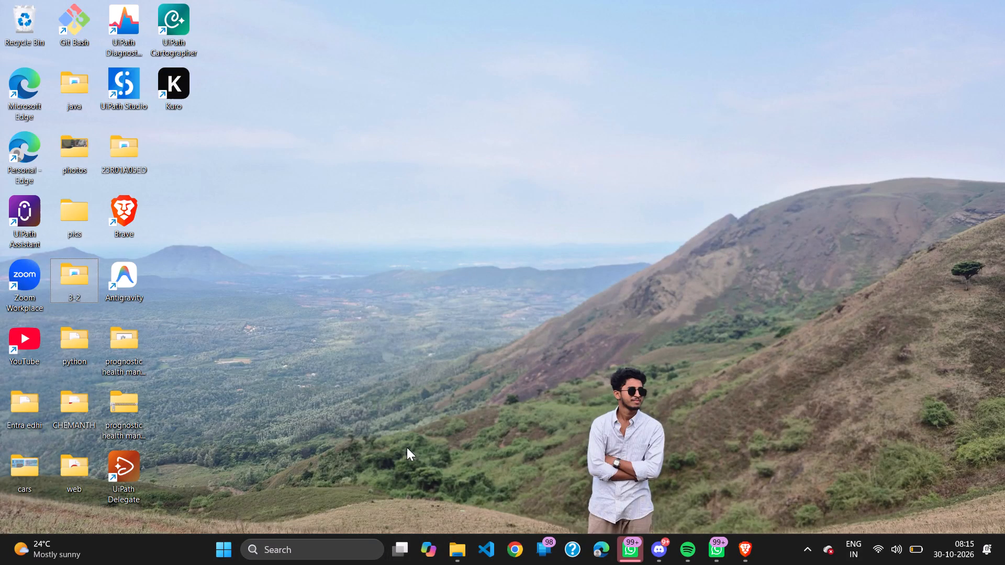
Launch Word from the recent searches and maximize its window.
click(323, 545)
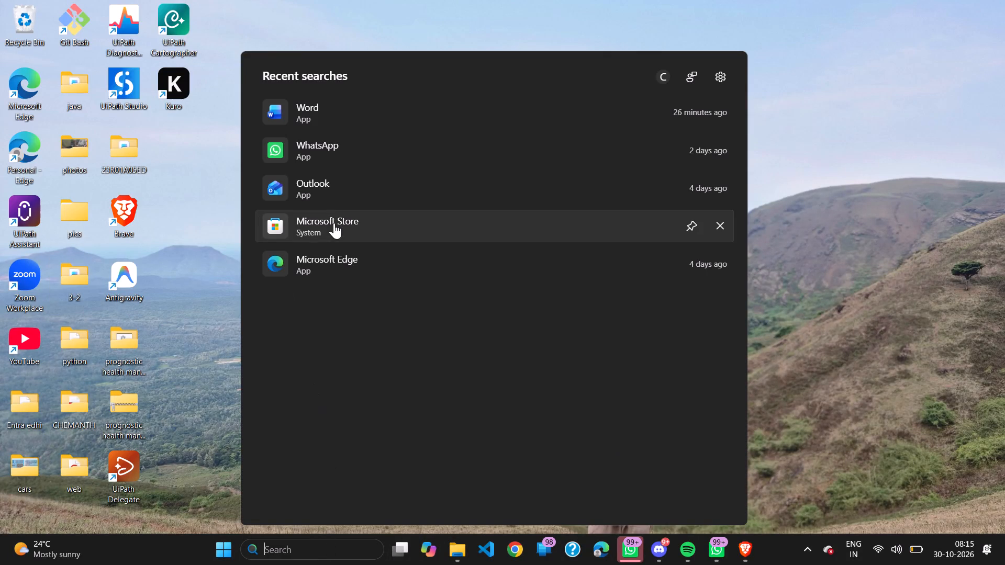
double_click(305, 106)
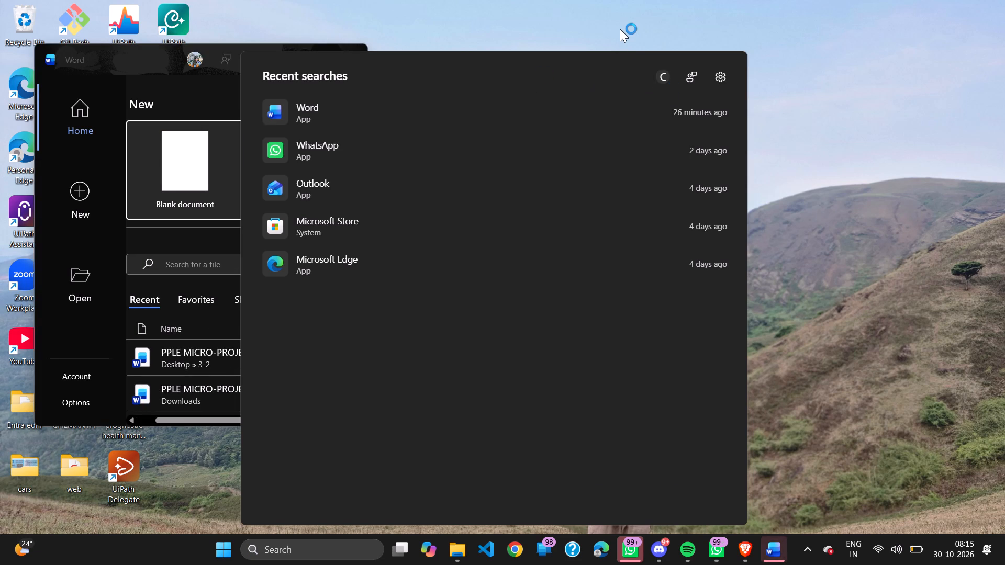
click(619, 27)
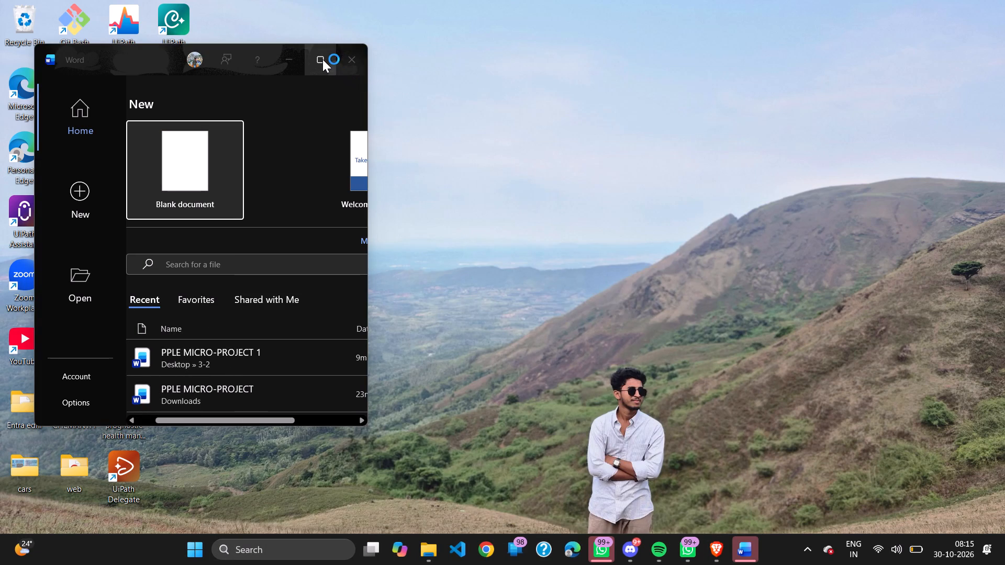
click(322, 59)
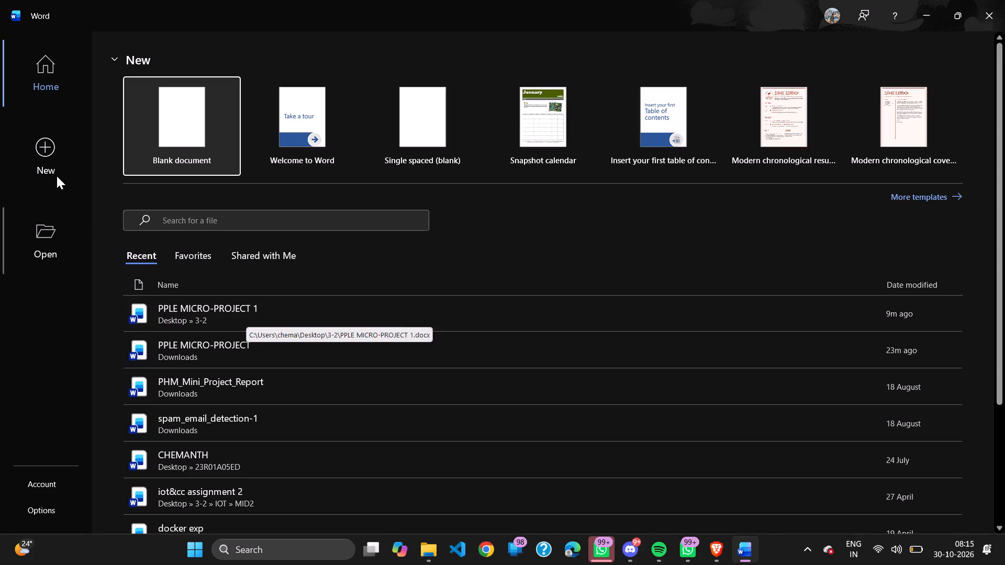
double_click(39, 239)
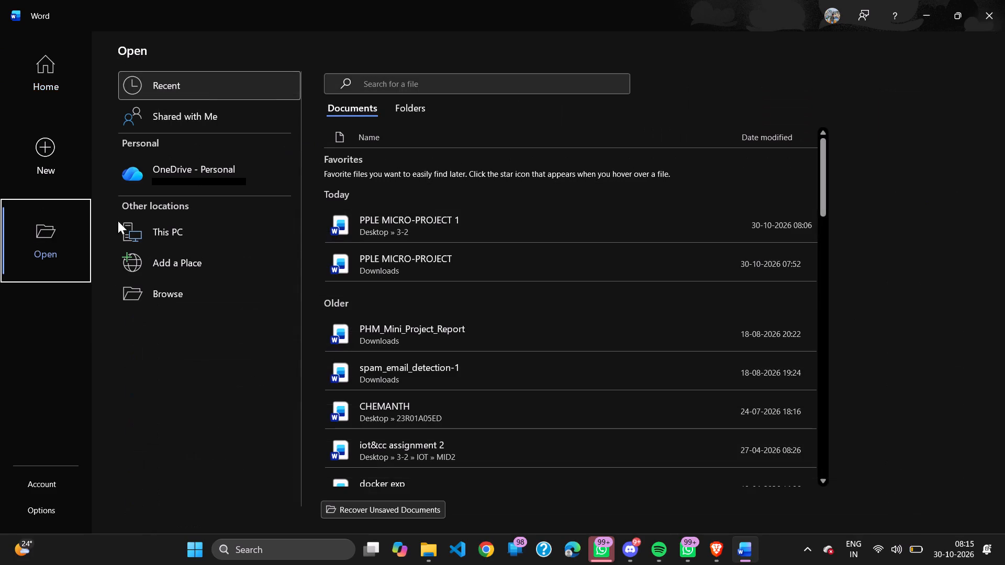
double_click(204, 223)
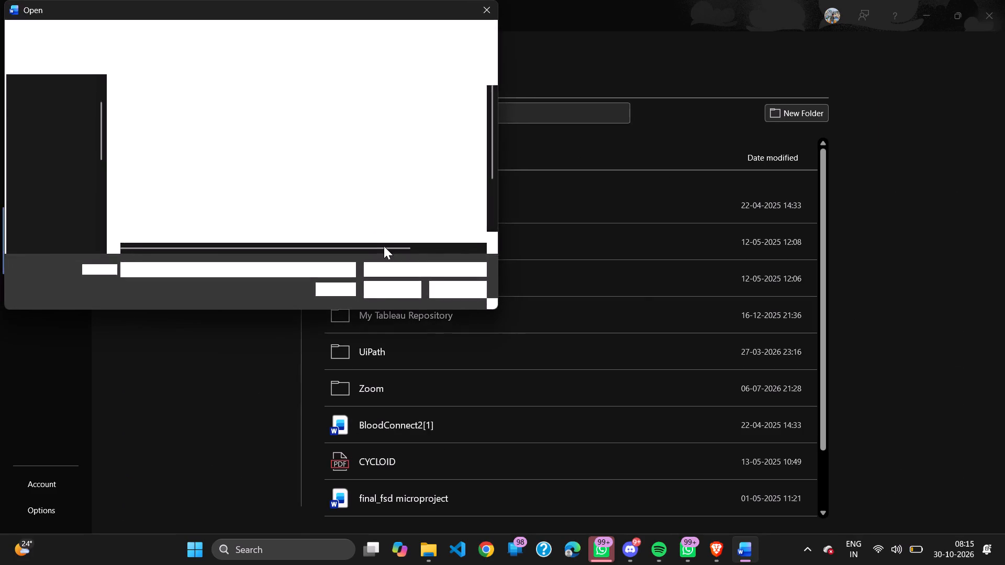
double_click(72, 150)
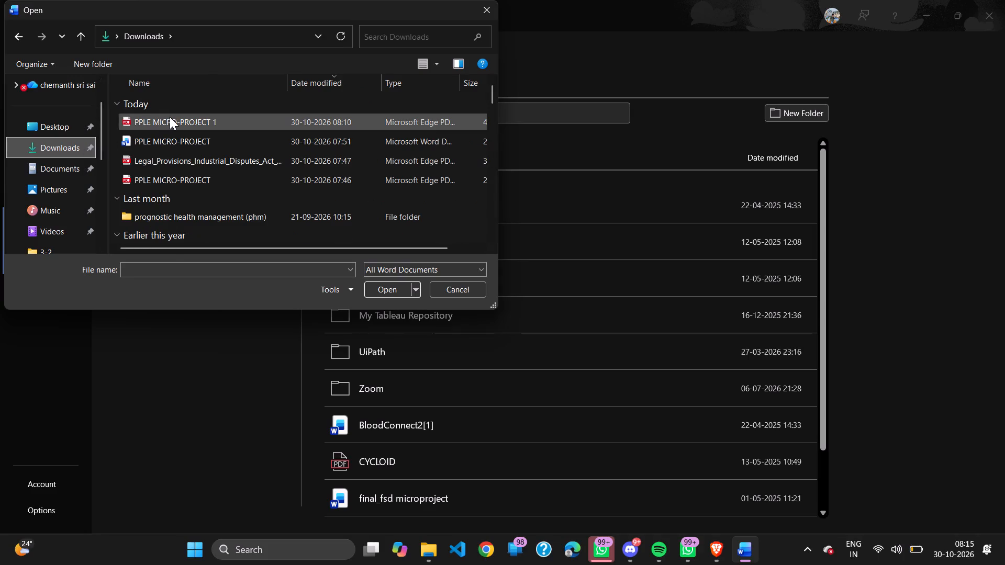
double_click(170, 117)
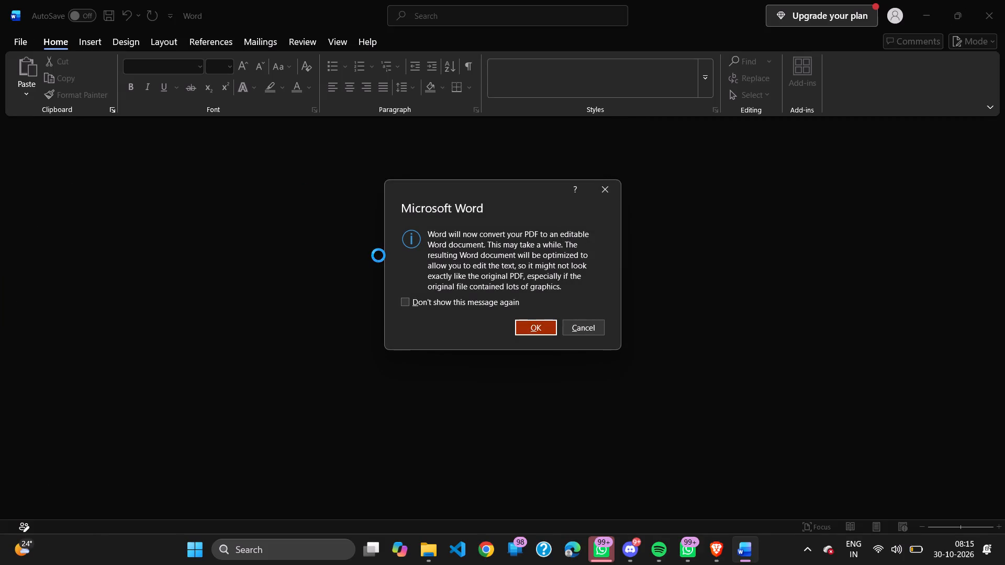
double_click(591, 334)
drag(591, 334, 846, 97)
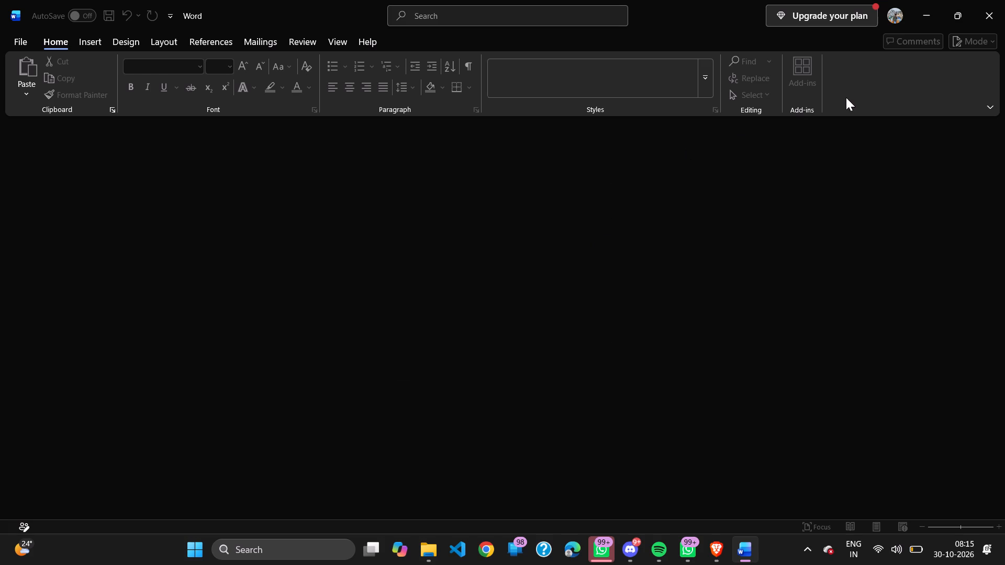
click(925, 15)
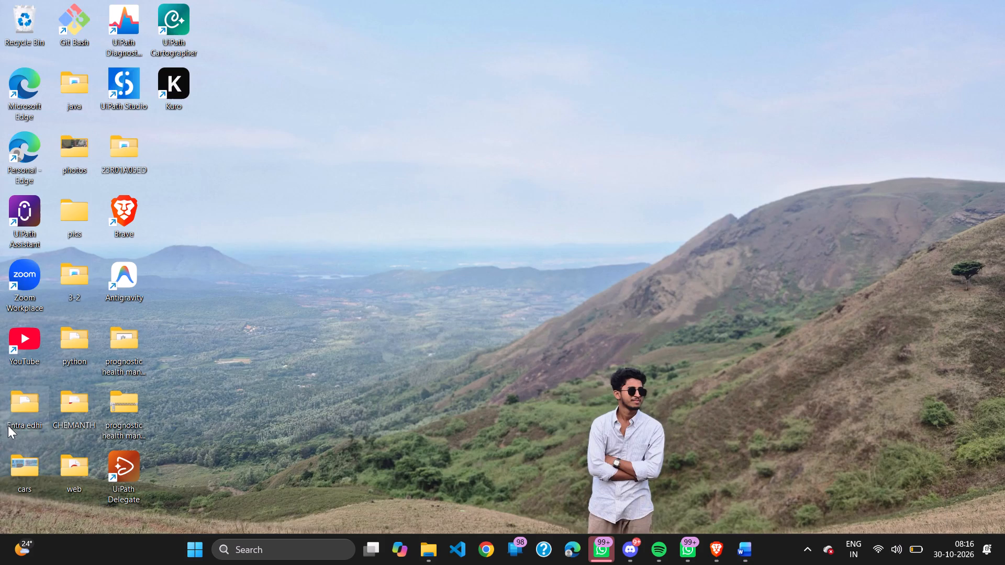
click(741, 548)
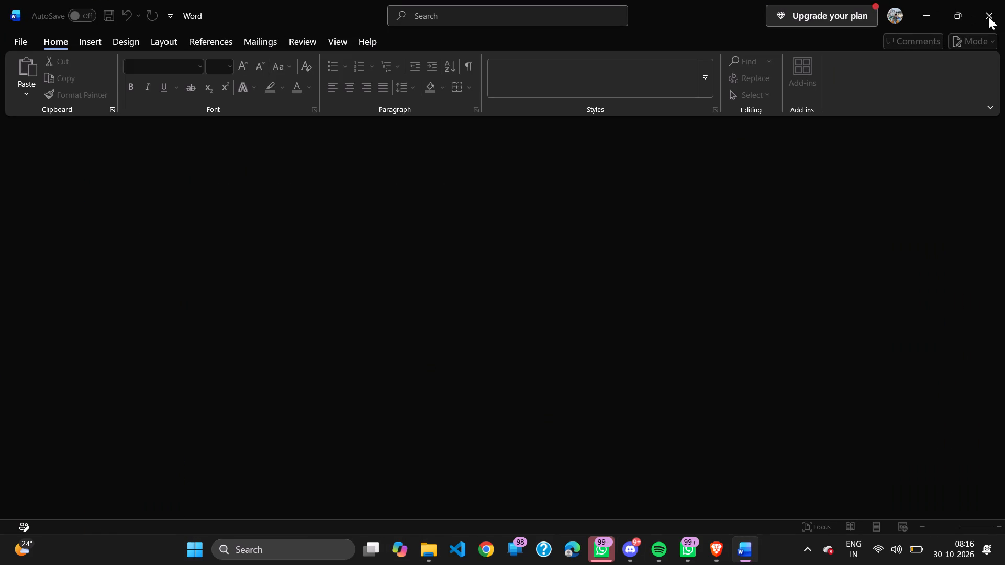
Open the recent document PPLE MICRO-PROJECT 1 from the Desktop 3-2 folder.
click(30, 46)
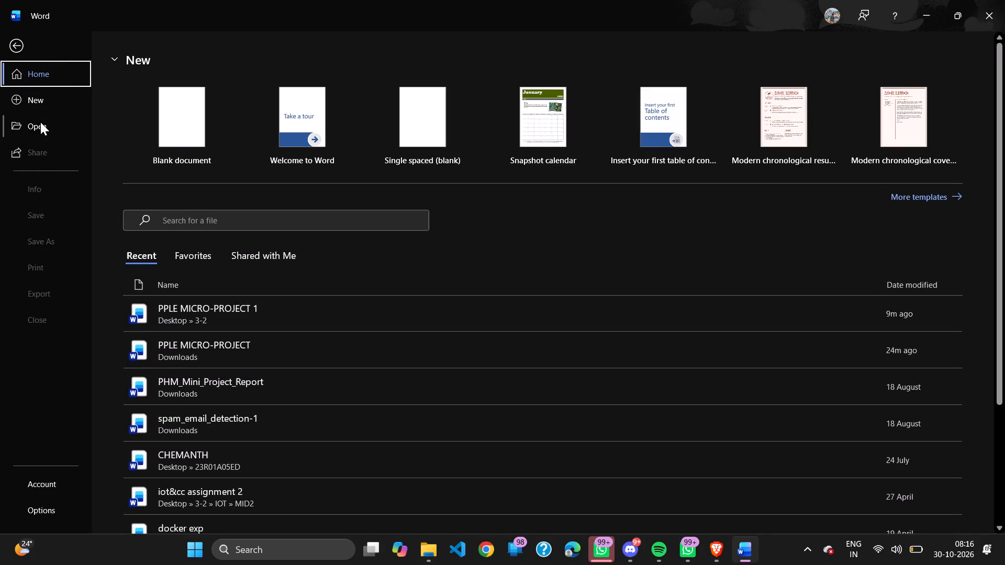
double_click(200, 322)
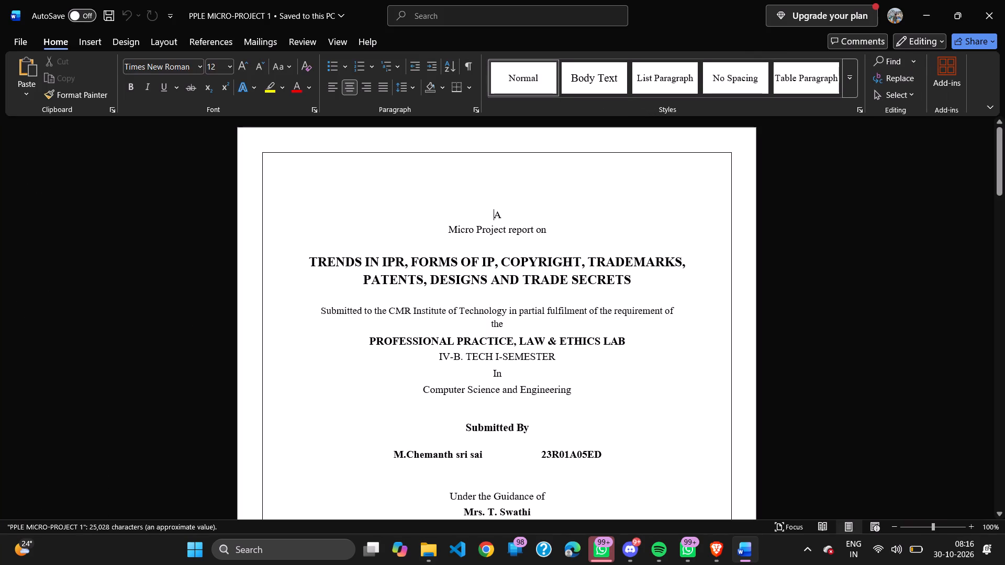
Review the title, certificate and acknowledgement pages and the blank page space that follows for layout problems.
scroll(388, 329, down, 4)
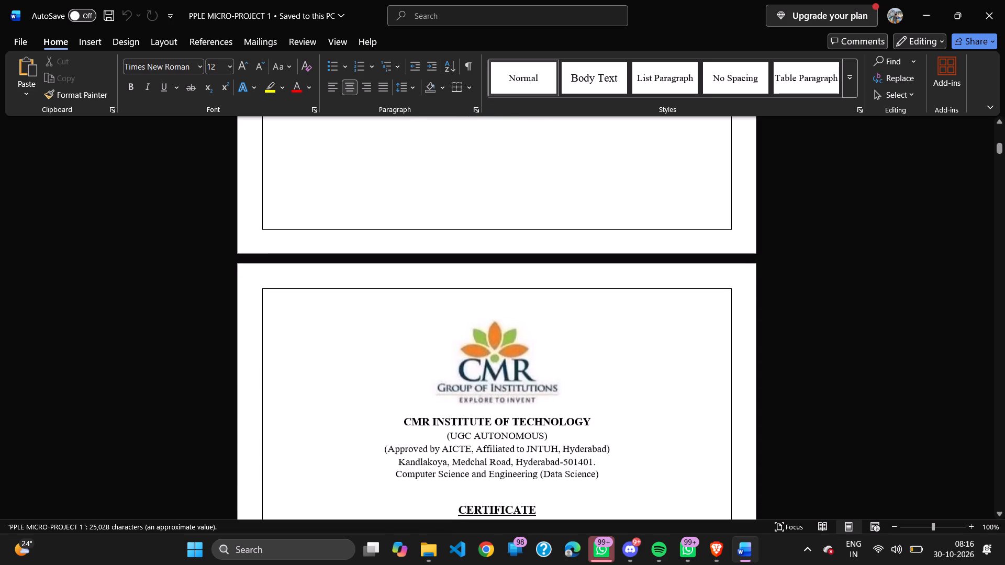
scroll(388, 329, down, 2)
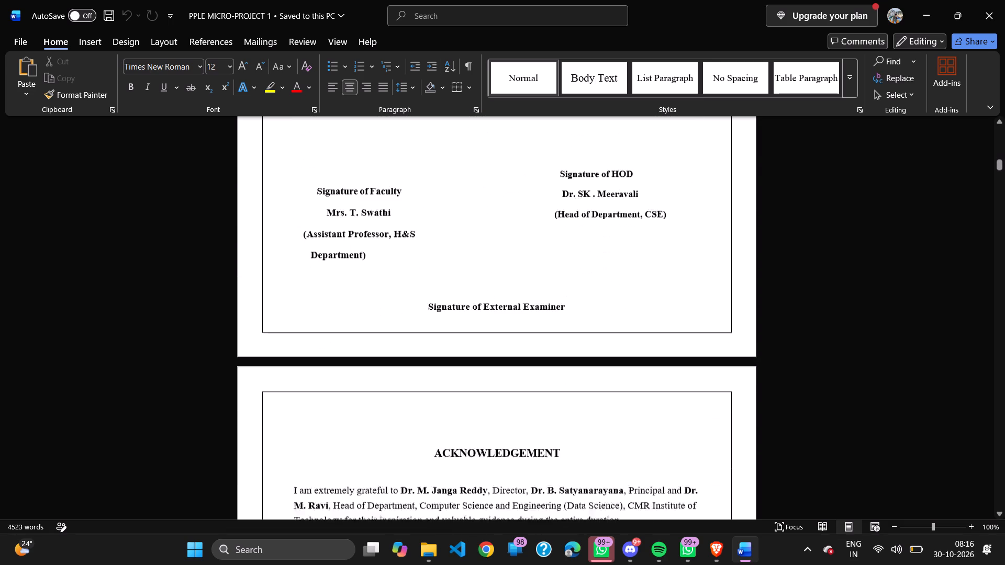
scroll(388, 329, down, 2)
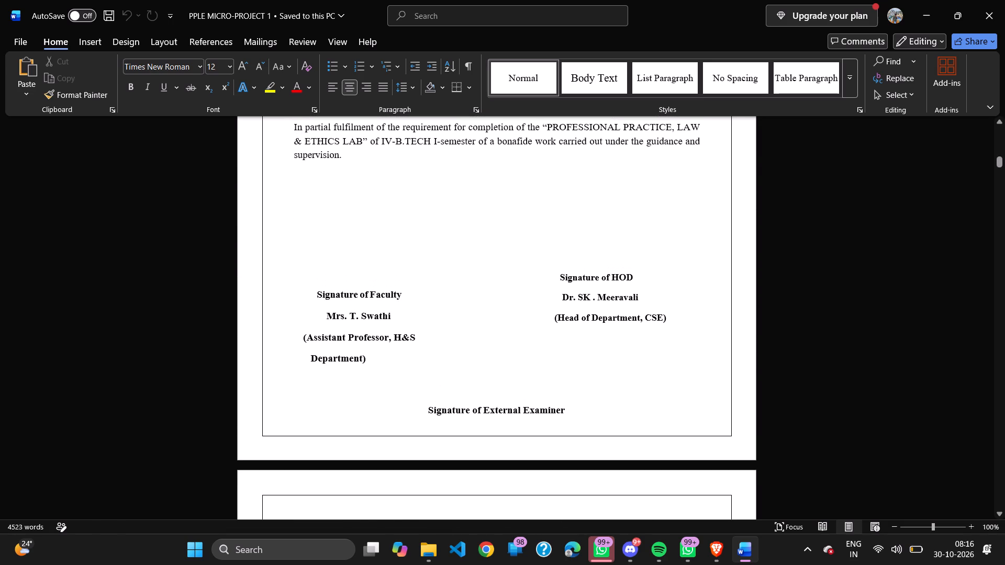
scroll(440, 253, up, 2)
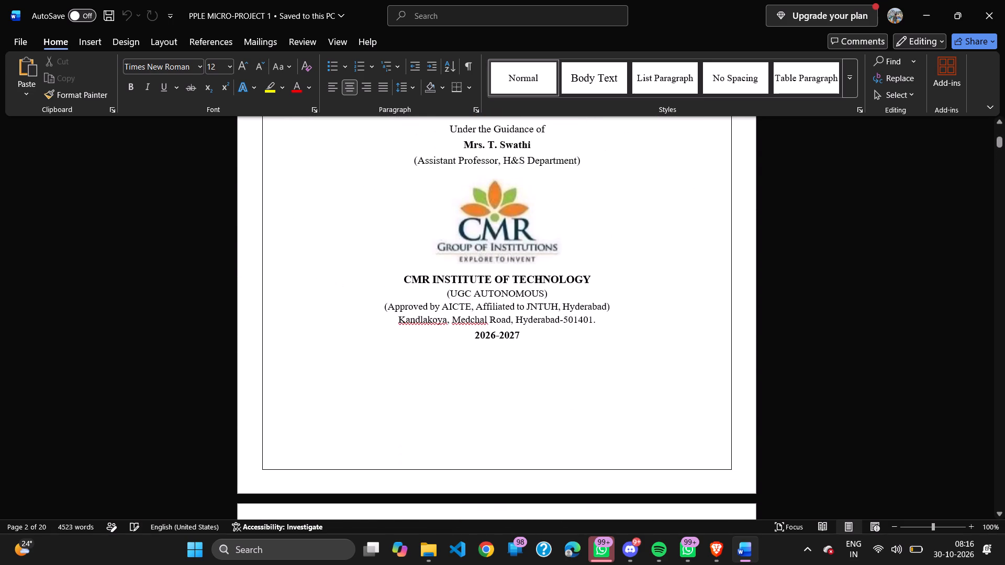
scroll(440, 253, up, 9)
click(440, 253)
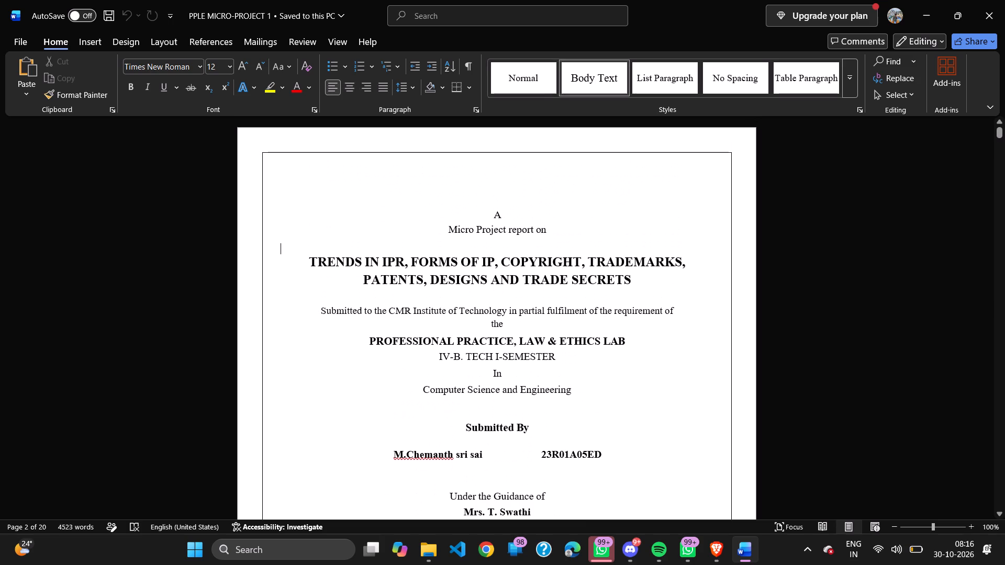
scroll(432, 227, down, 4)
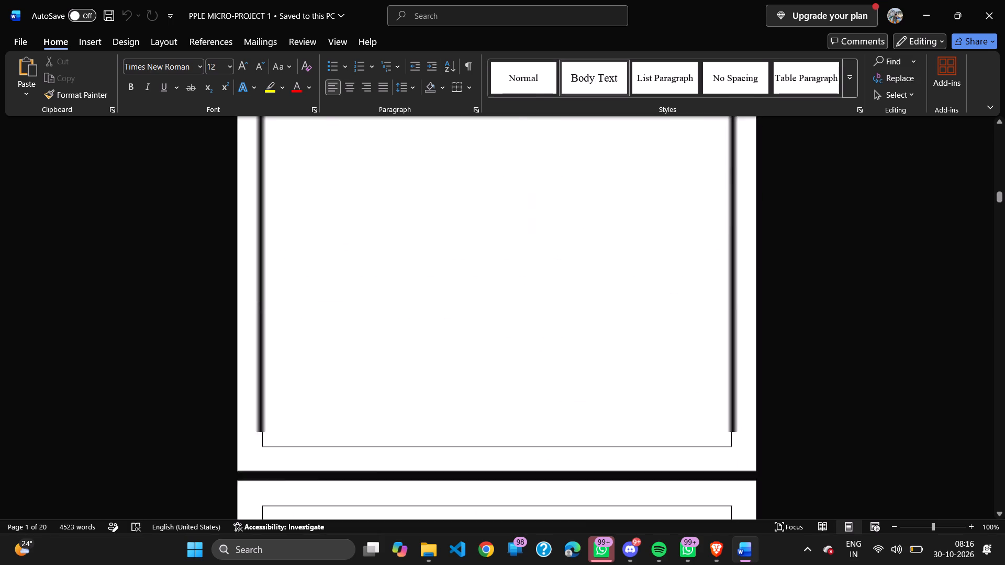
scroll(432, 227, up, 2)
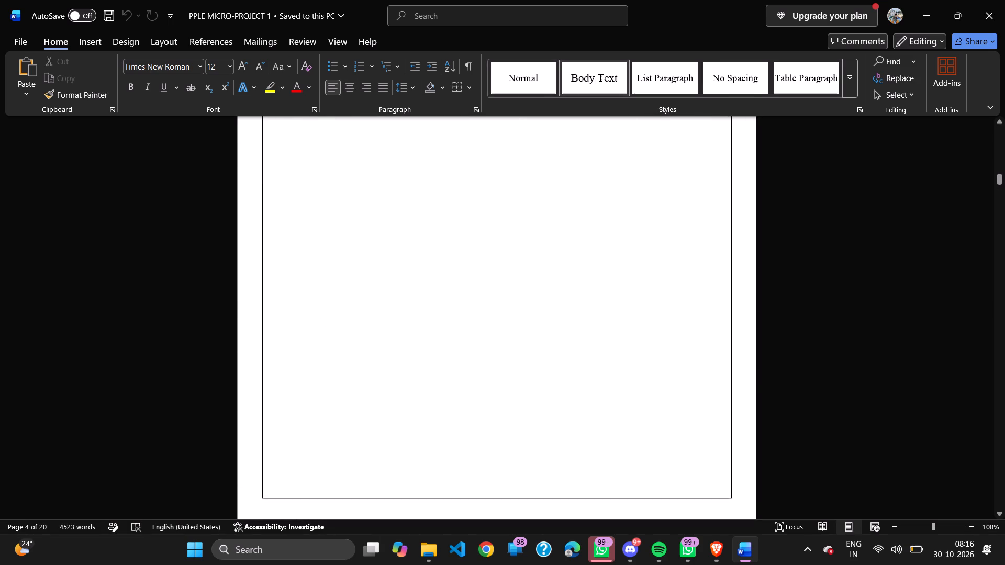
scroll(432, 227, up, 2)
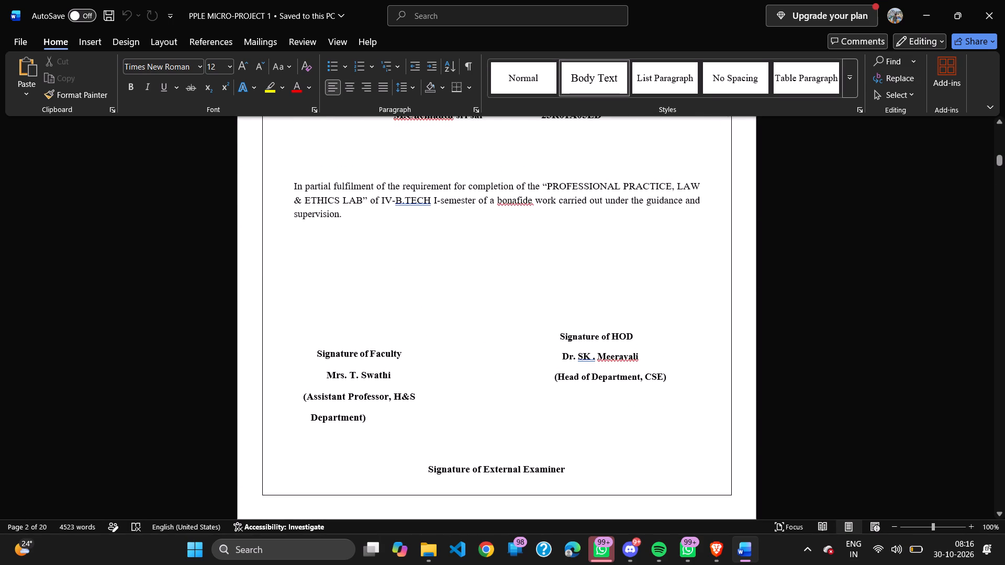
Remove the indentation and empty lines before "Signature of Faculty" on the certificate page to move the signature block up.
click(314, 354)
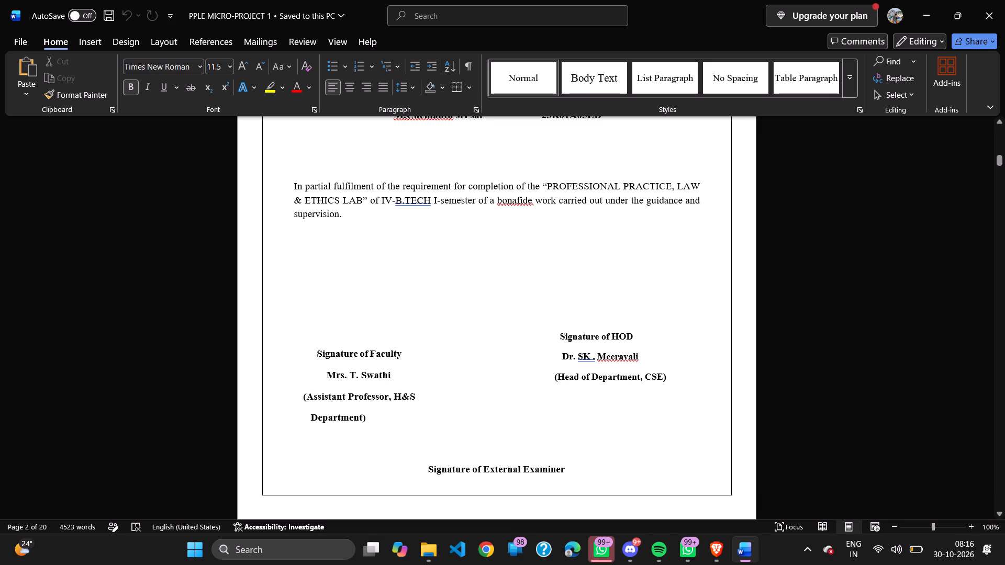
key(Right)
key(BackSpace)
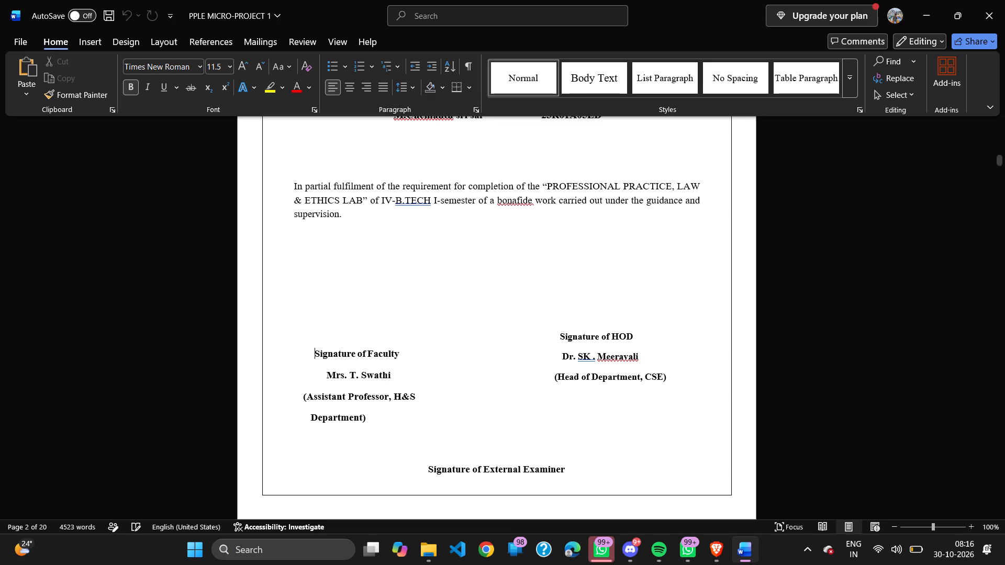
key(BackSpace)
key(BackSpace)
key(BackSpace)
key(BackSpace)
key(BackSpace)
key(BackSpace)
key(BackSpace)
key(BackSpace)
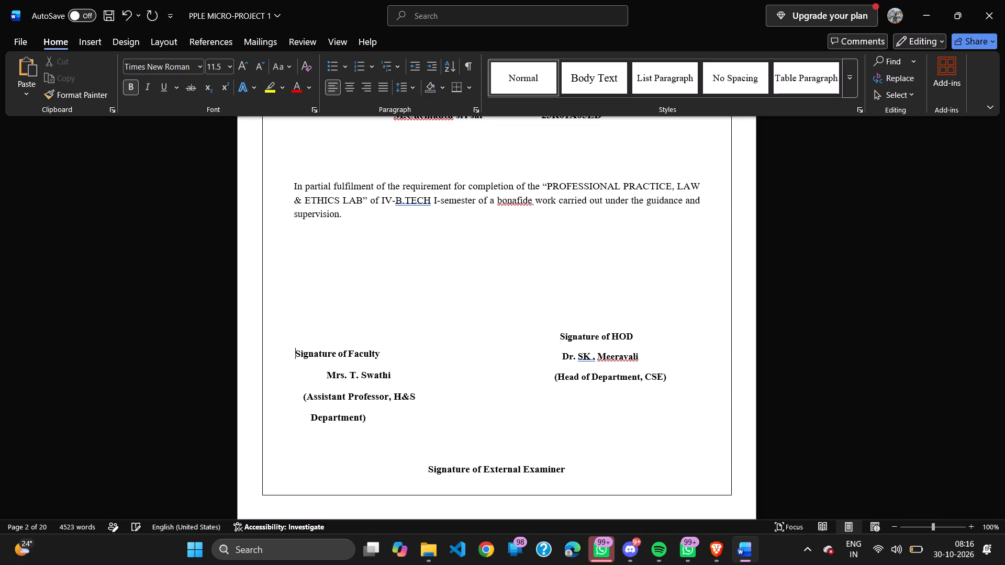
key(BackSpace)
key(BackSpace)
key(BackSpace)
key(BackSpace)
key(BackSpace)
key(BackSpace)
key(BackSpace)
key(BackSpace)
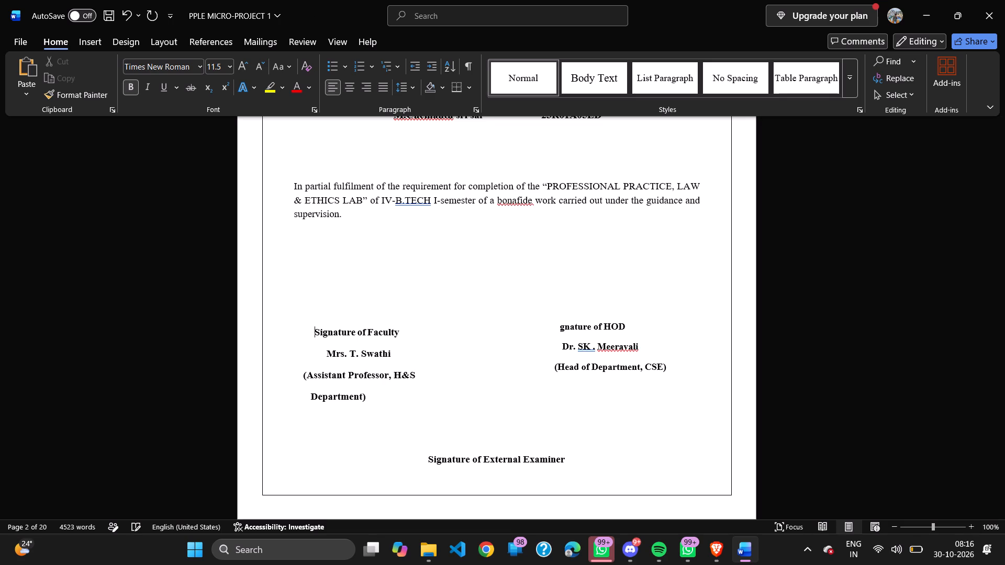
key(BackSpace)
key(BackSpace)
key(BackSpace)
key(BackSpace)
key(BackSpace)
key(BackSpace)
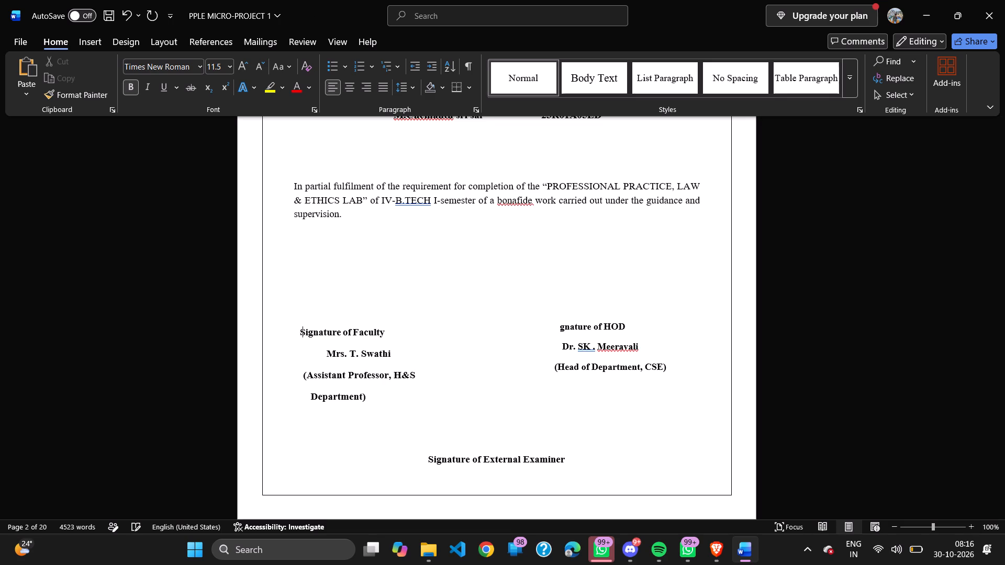
key(BackSpace)
key(BackSpace)
key(BackSpace)
key(BackSpace)
key(BackSpace)
key(BackSpace)
key(BackSpace)
key(BackSpace)
key(BackSpace)
key(BackSpace)
key(BackSpace)
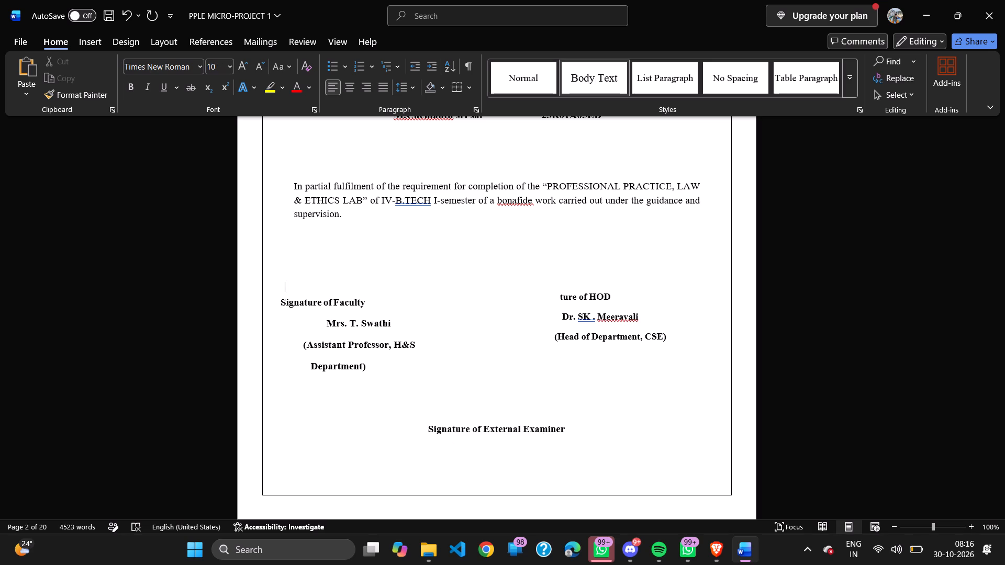
Insert a run of spaces on the blank line above "Signature of Faculty" on the certificate page.
key(space)
key(space)
key(space)
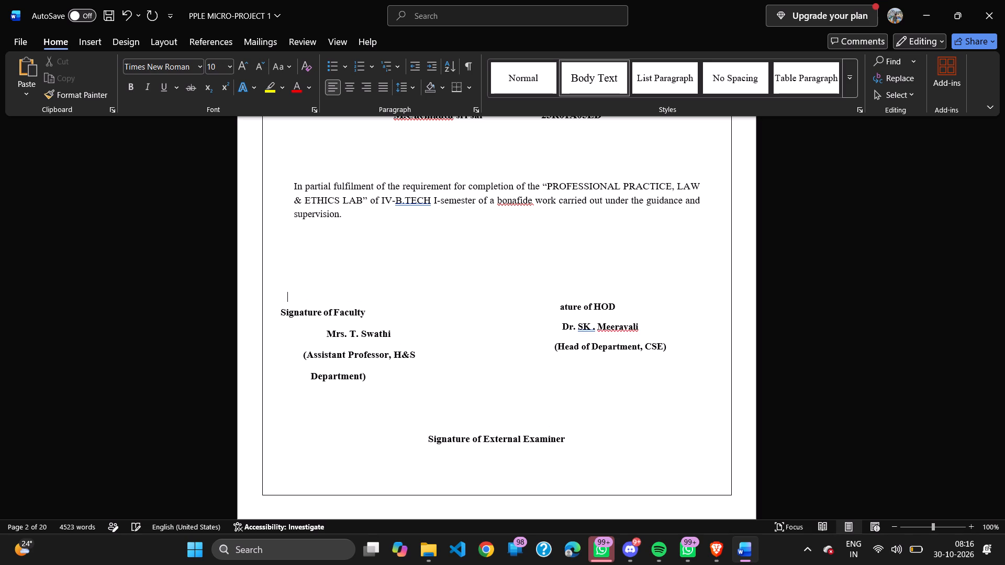
key(space)
key(space)
key(space)
key(space)
key(space)
key(space)
key(space)
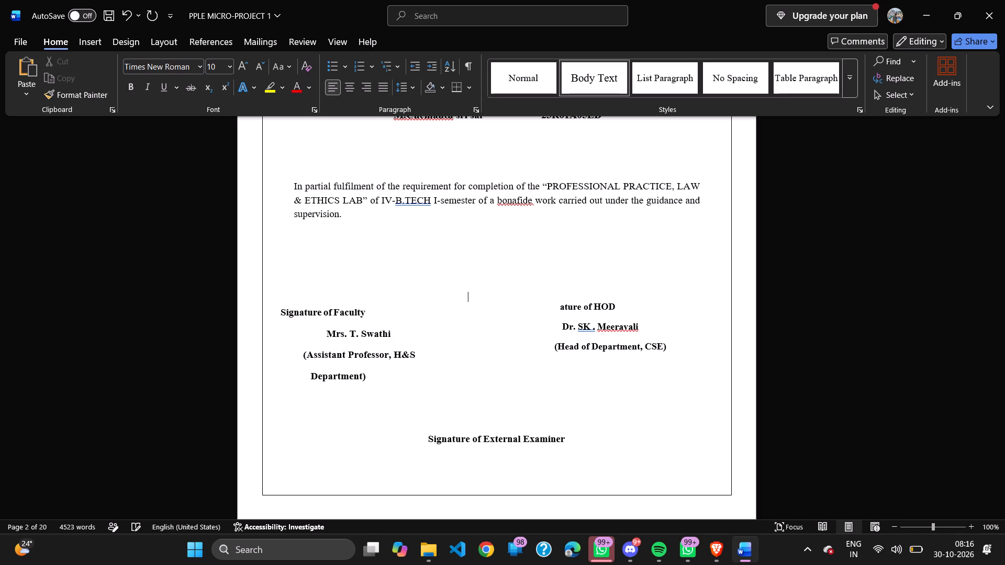
Delete the faculty and HOD signature blocks, including names and designations, from the certificate page.
double_click(678, 354)
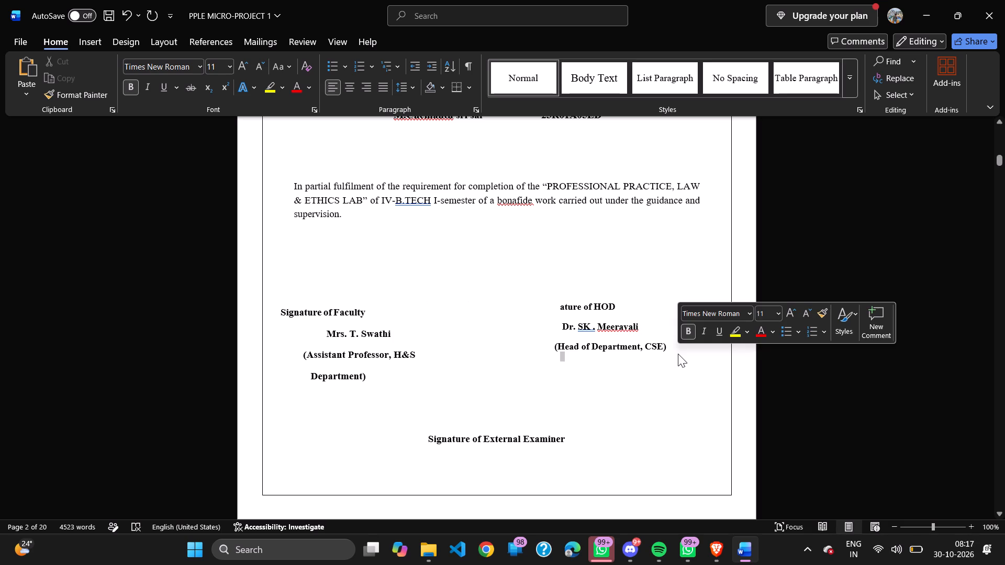
drag(675, 345, 616, 334)
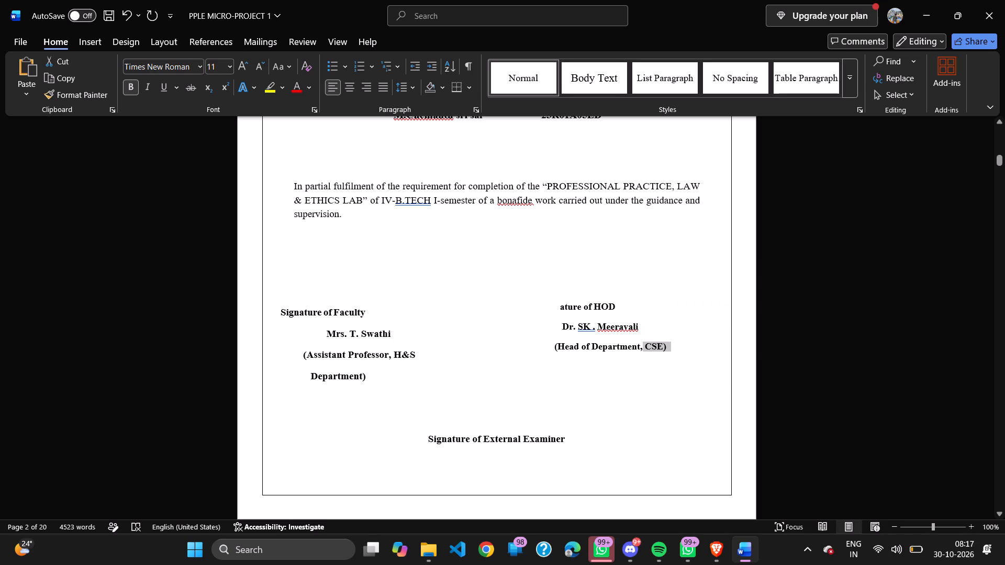
drag(616, 334, 553, 300)
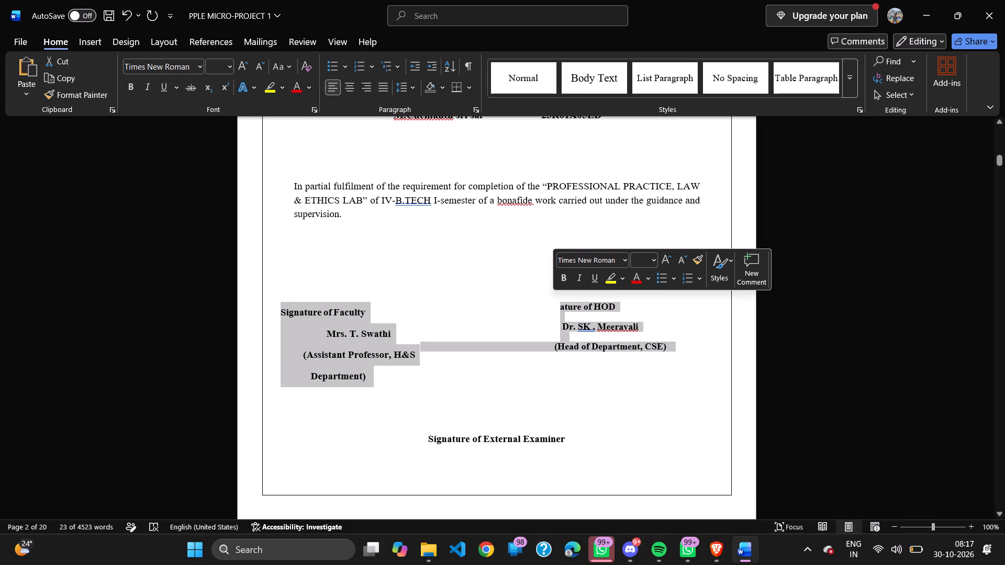
key(BackSpace)
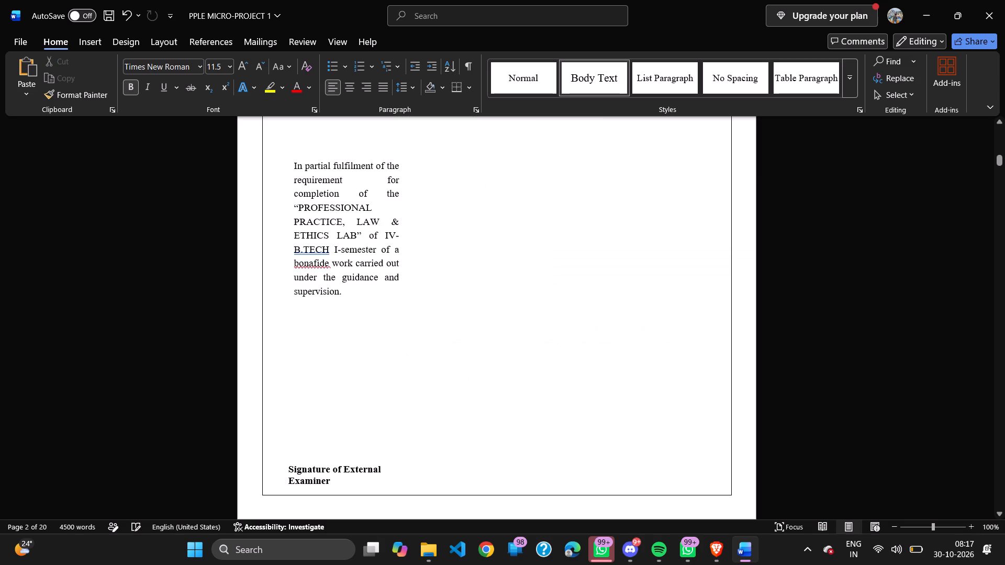
Undo all the signature-block edits on the certificate page, back to the document's last saved state.
scroll(468, 351, up, 2)
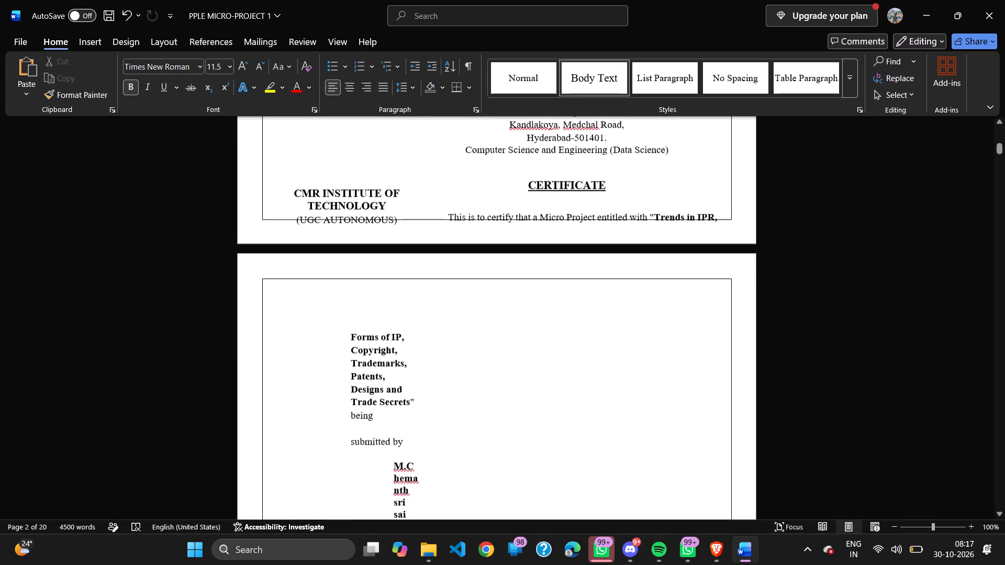
scroll(468, 351, up, 1)
scroll(468, 351, down, 1)
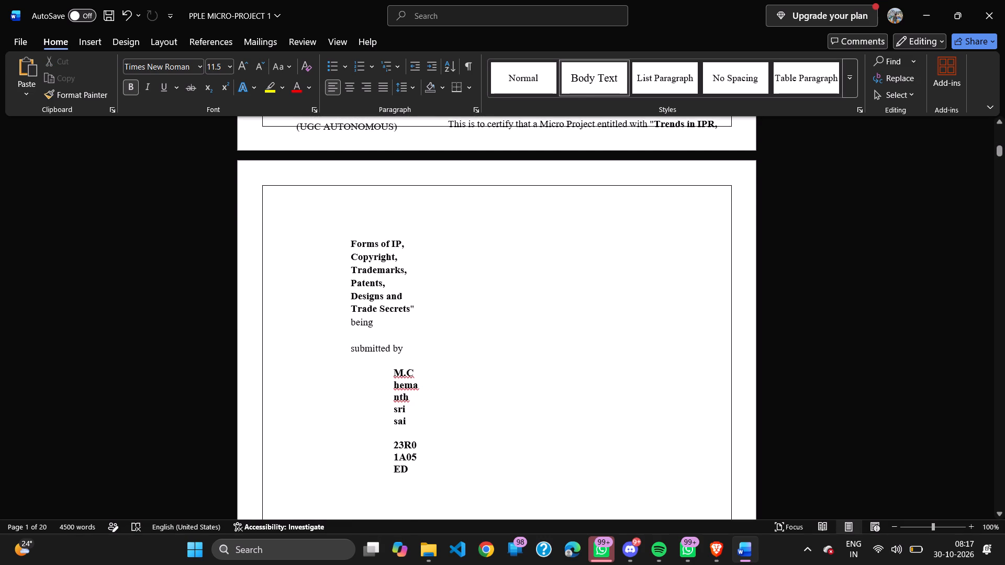
click(130, 12)
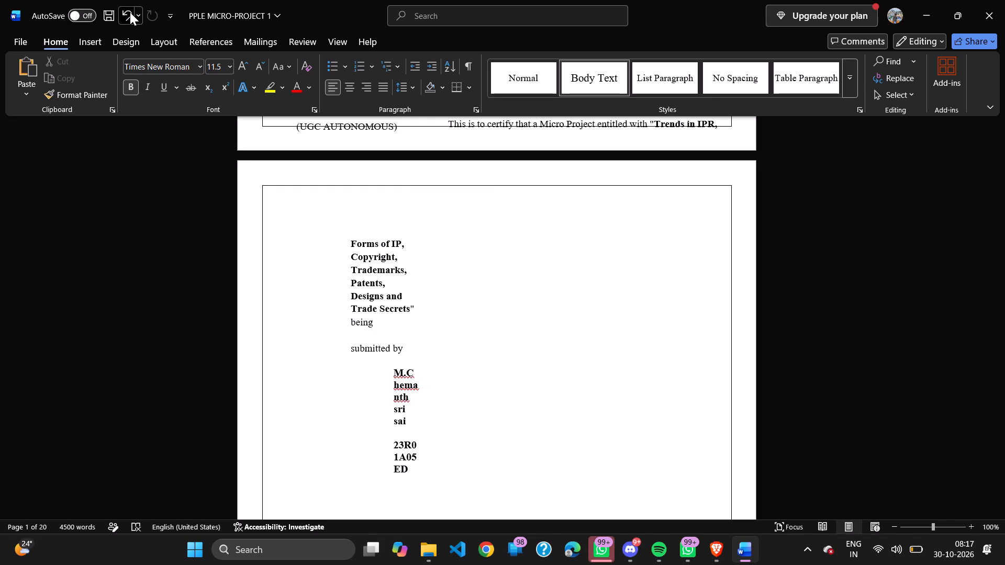
click(130, 12)
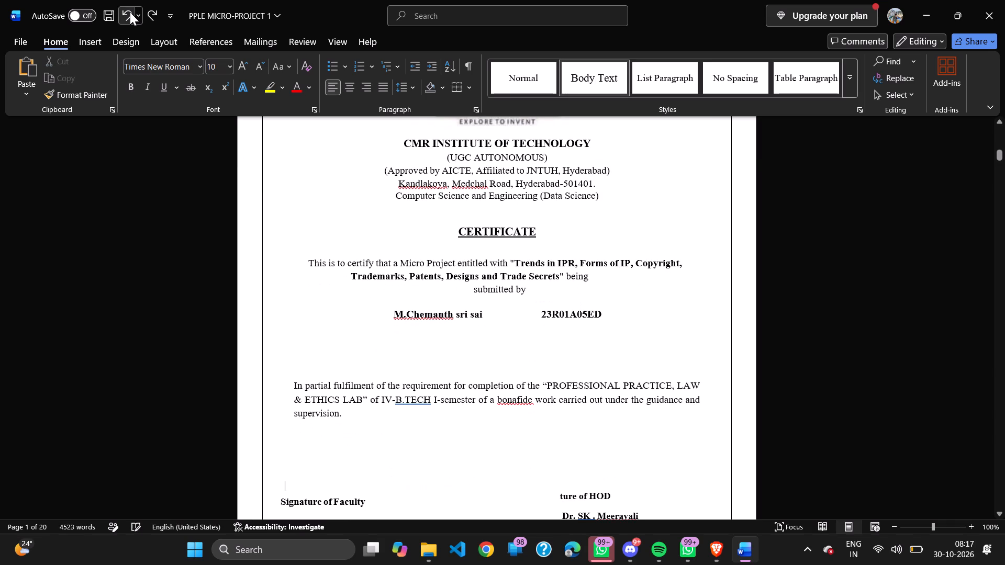
click(122, 14)
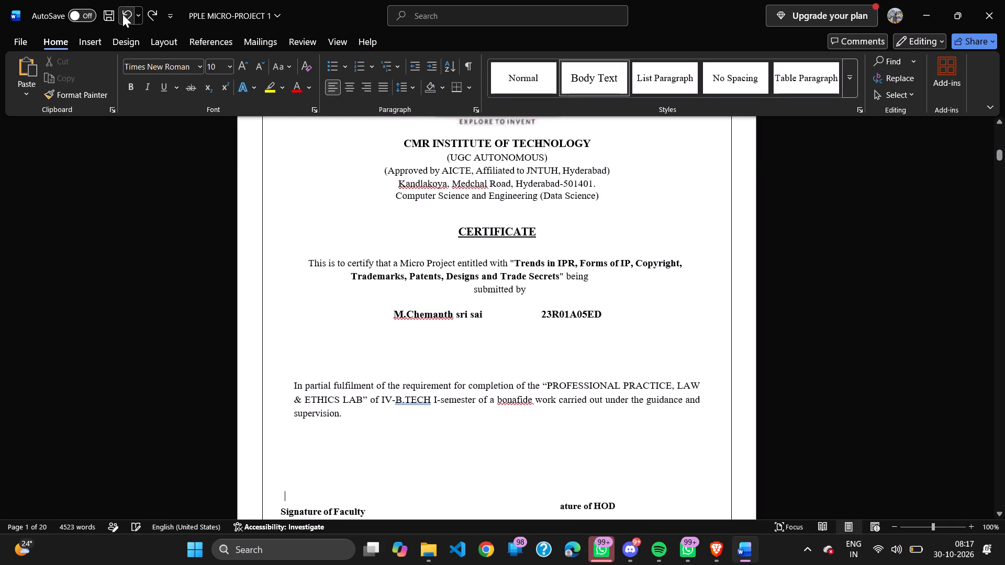
click(122, 14)
click(122, 14)
click(122, 14)
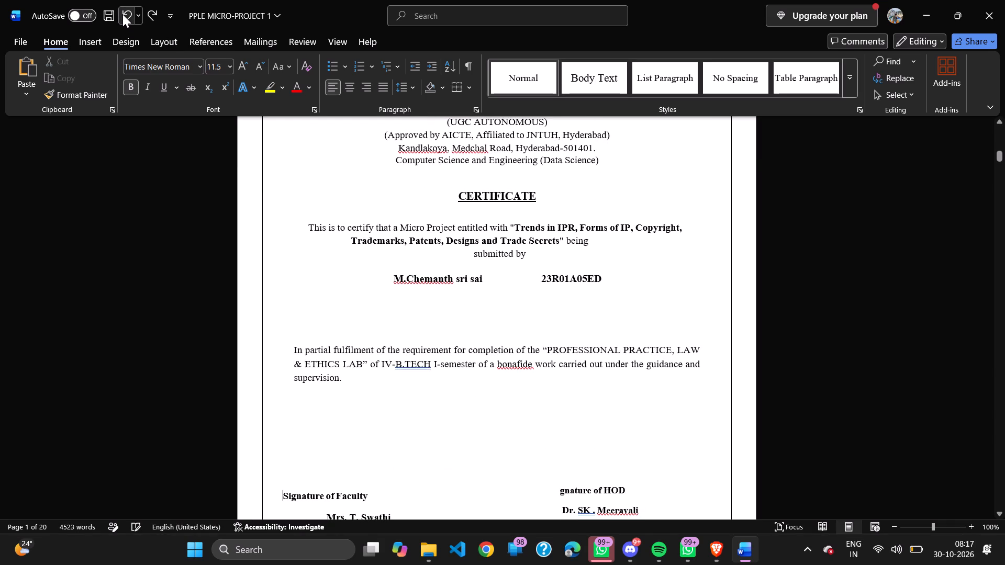
click(122, 14)
click(122, 14)
click(122, 14)
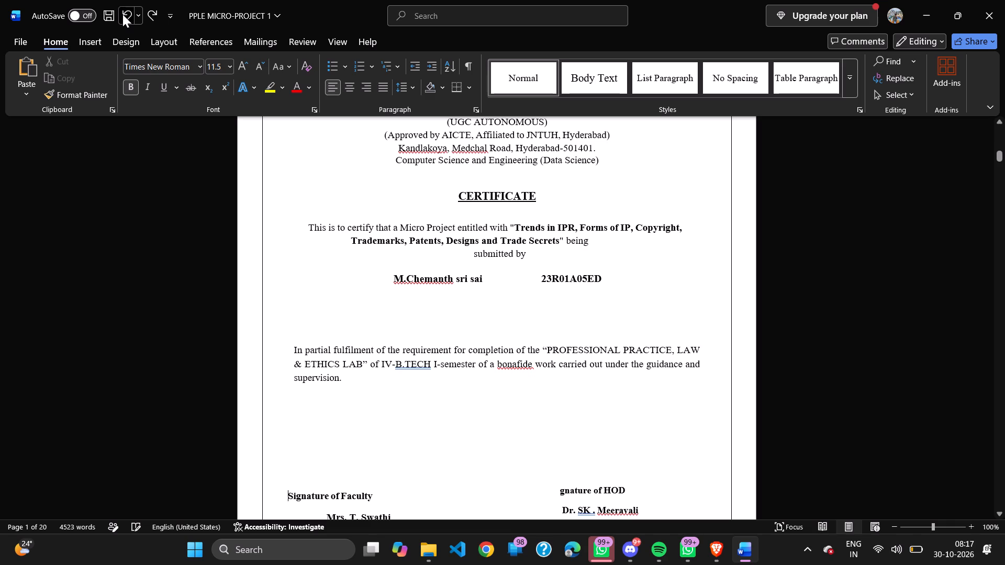
click(122, 14)
triple_click(122, 14)
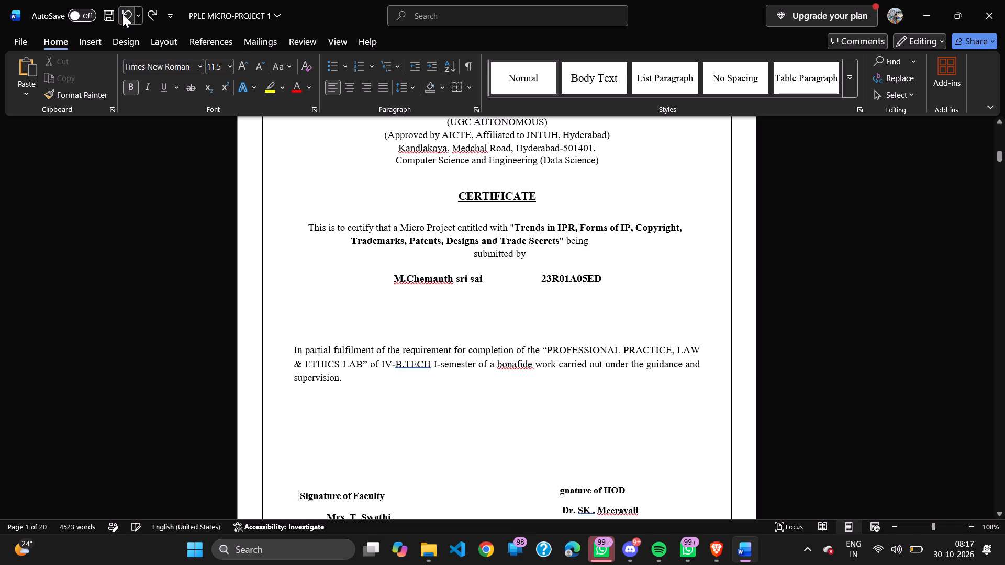
click(122, 14)
click(122, 14)
click(122, 14)
click(122, 14)
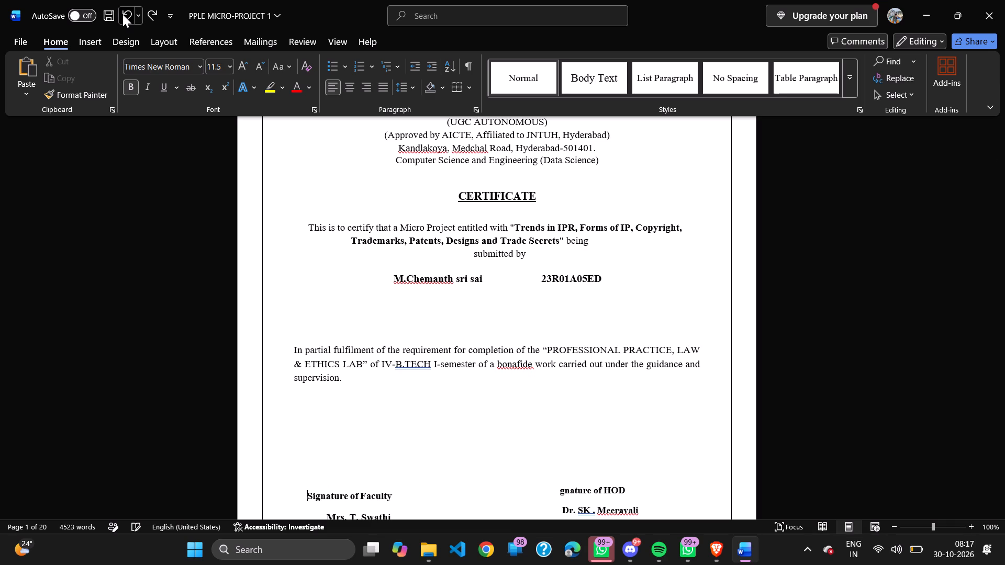
click(122, 14)
triple_click(122, 14)
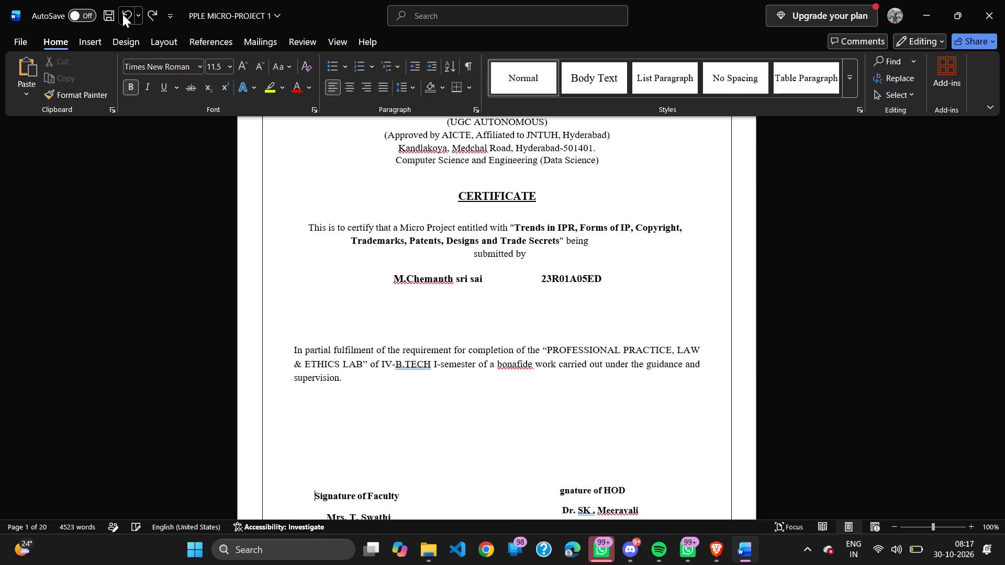
triple_click(122, 14)
triple_click(122, 14)
triple_click(122, 14)
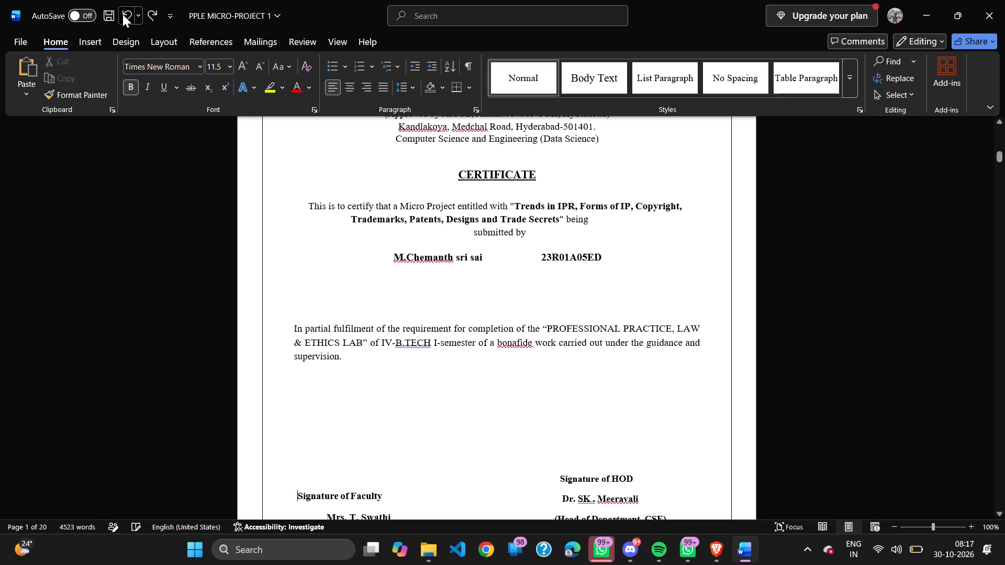
triple_click(122, 14)
triple_click(122, 14)
triple_click(122, 14)
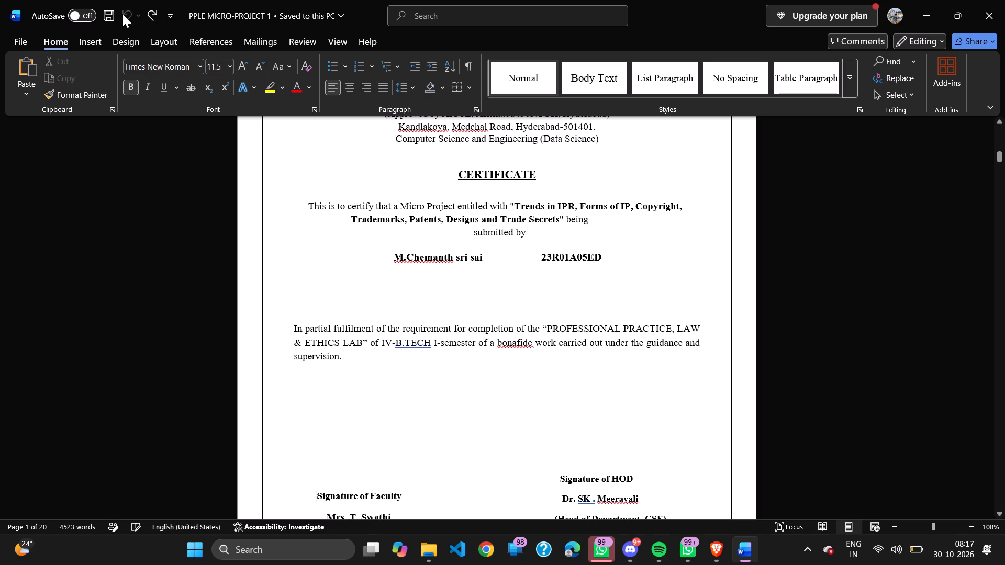
triple_click(122, 14)
triple_click(122, 14)
triple_click(122, 14)
triple_click(122, 14)
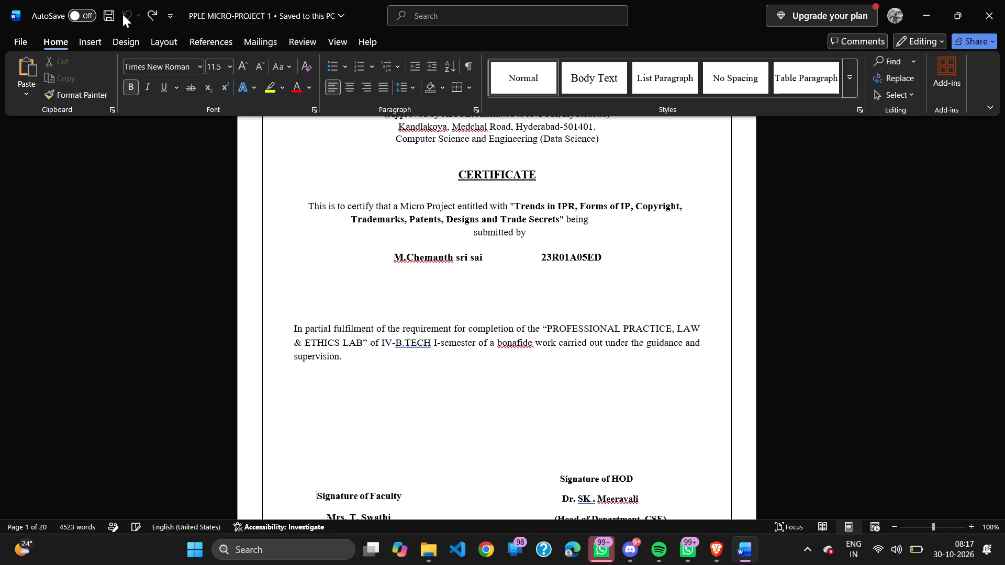
double_click(122, 14)
Insert four spaces before "Signature of Faculty" on the certificate page to align it with the faculty name below.
scroll(271, 157, down, 2)
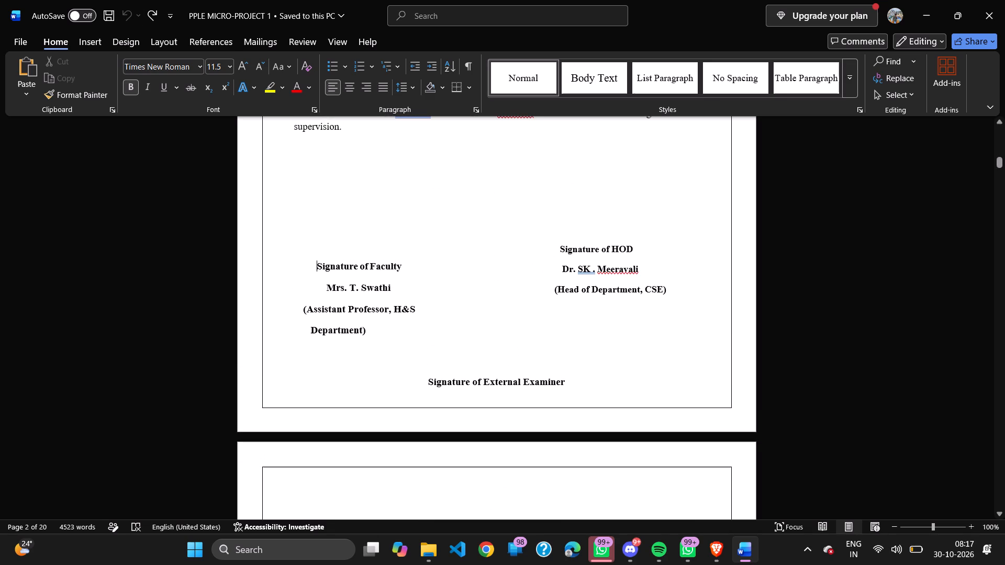
key(space)
key(space)
key(space)
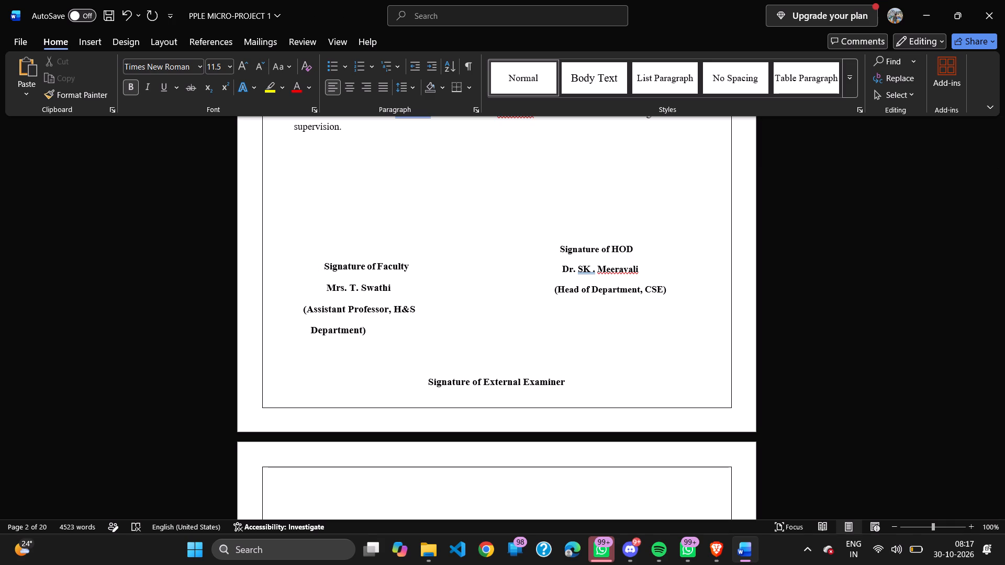
key(space)
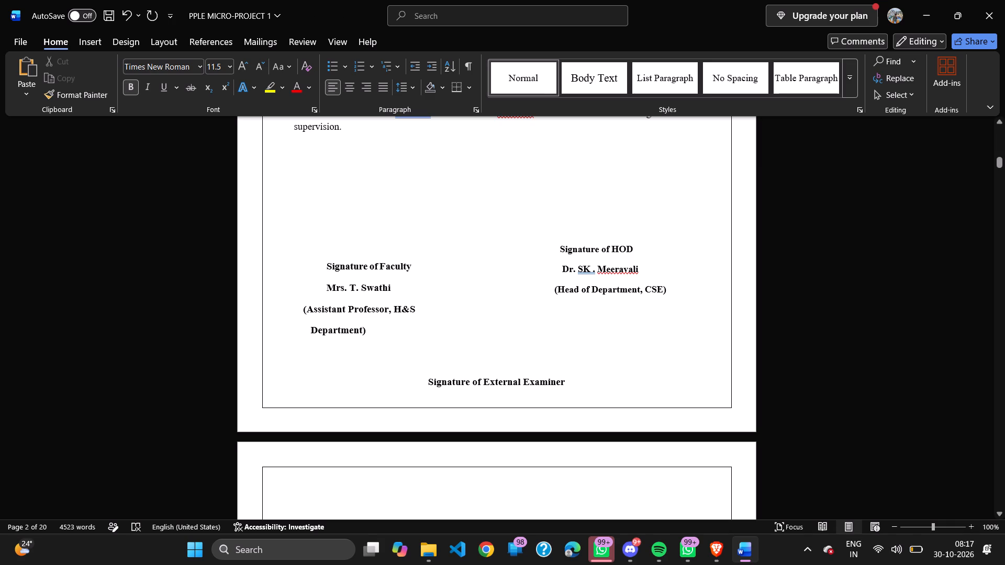
Add two blank lines above "Signature of HOD" to bring the HOD block down level with the faculty signature block.
click(560, 247)
key(Return)
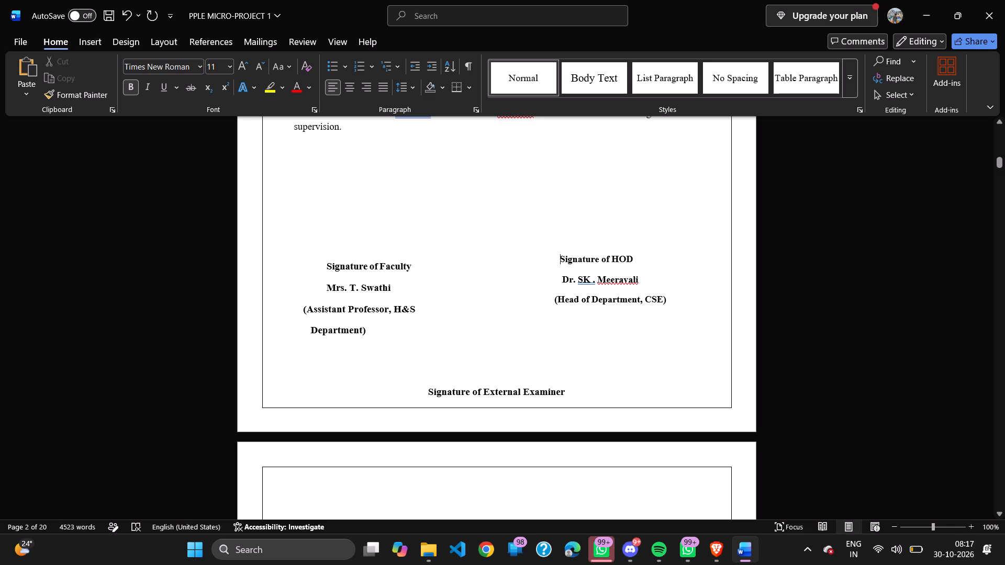
key(space)
key(space)
key(Return)
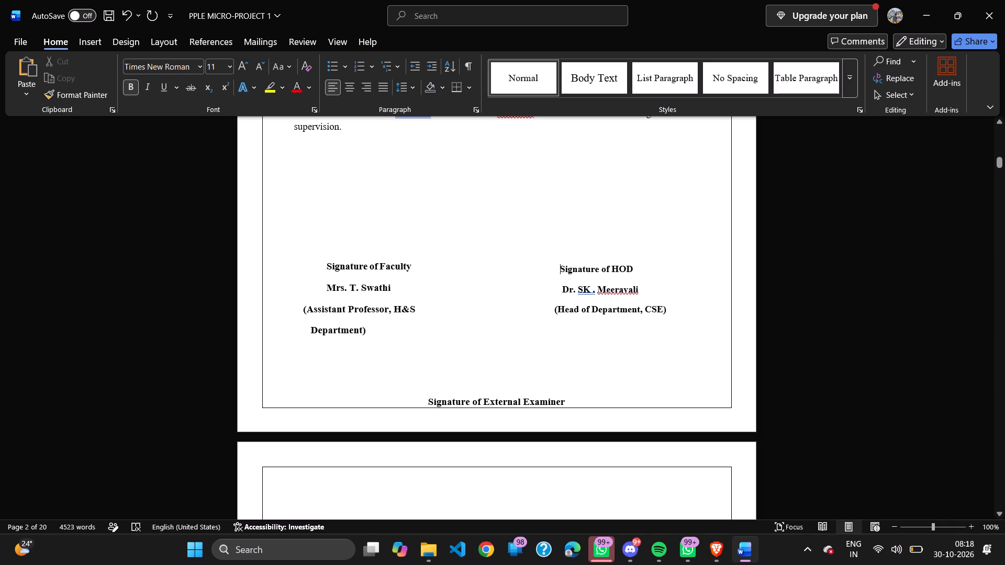
Place the text cursor in the "(Assistant Professor, H&S" line of the faculty signature block.
click(377, 308)
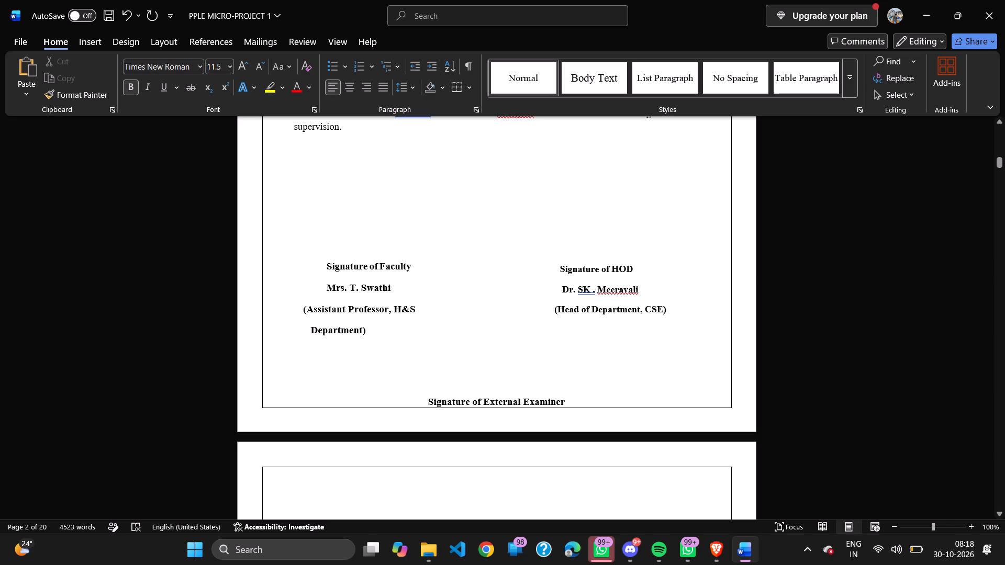